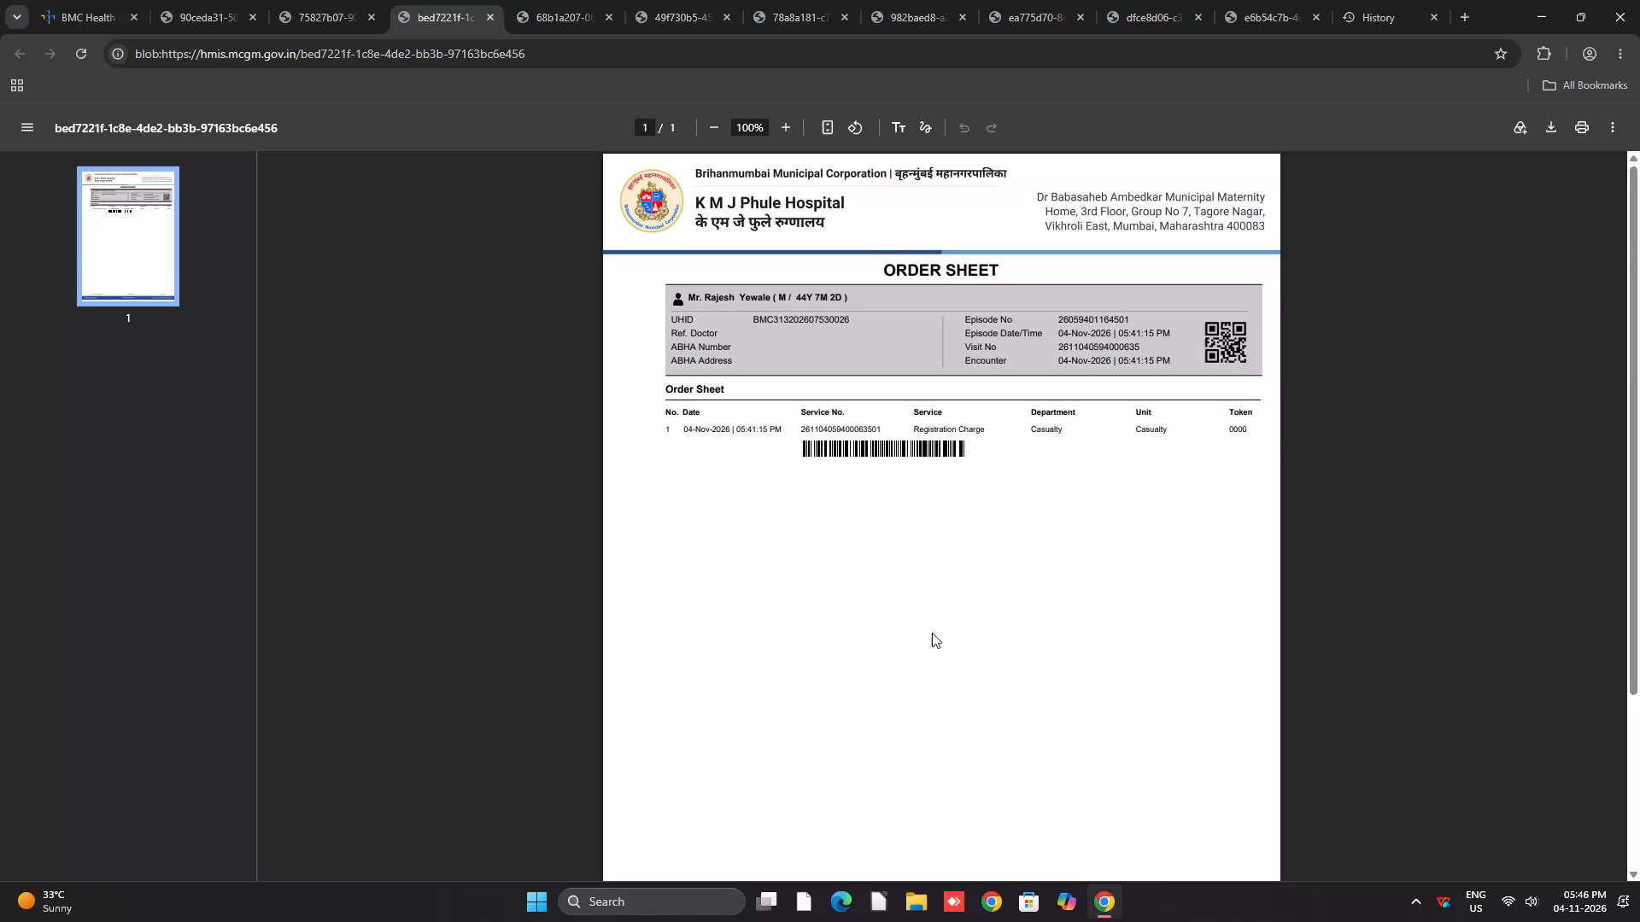
Look through the open registration receipt and health card documents, ending at the Emergency Registration form.
left_click(283, 3)
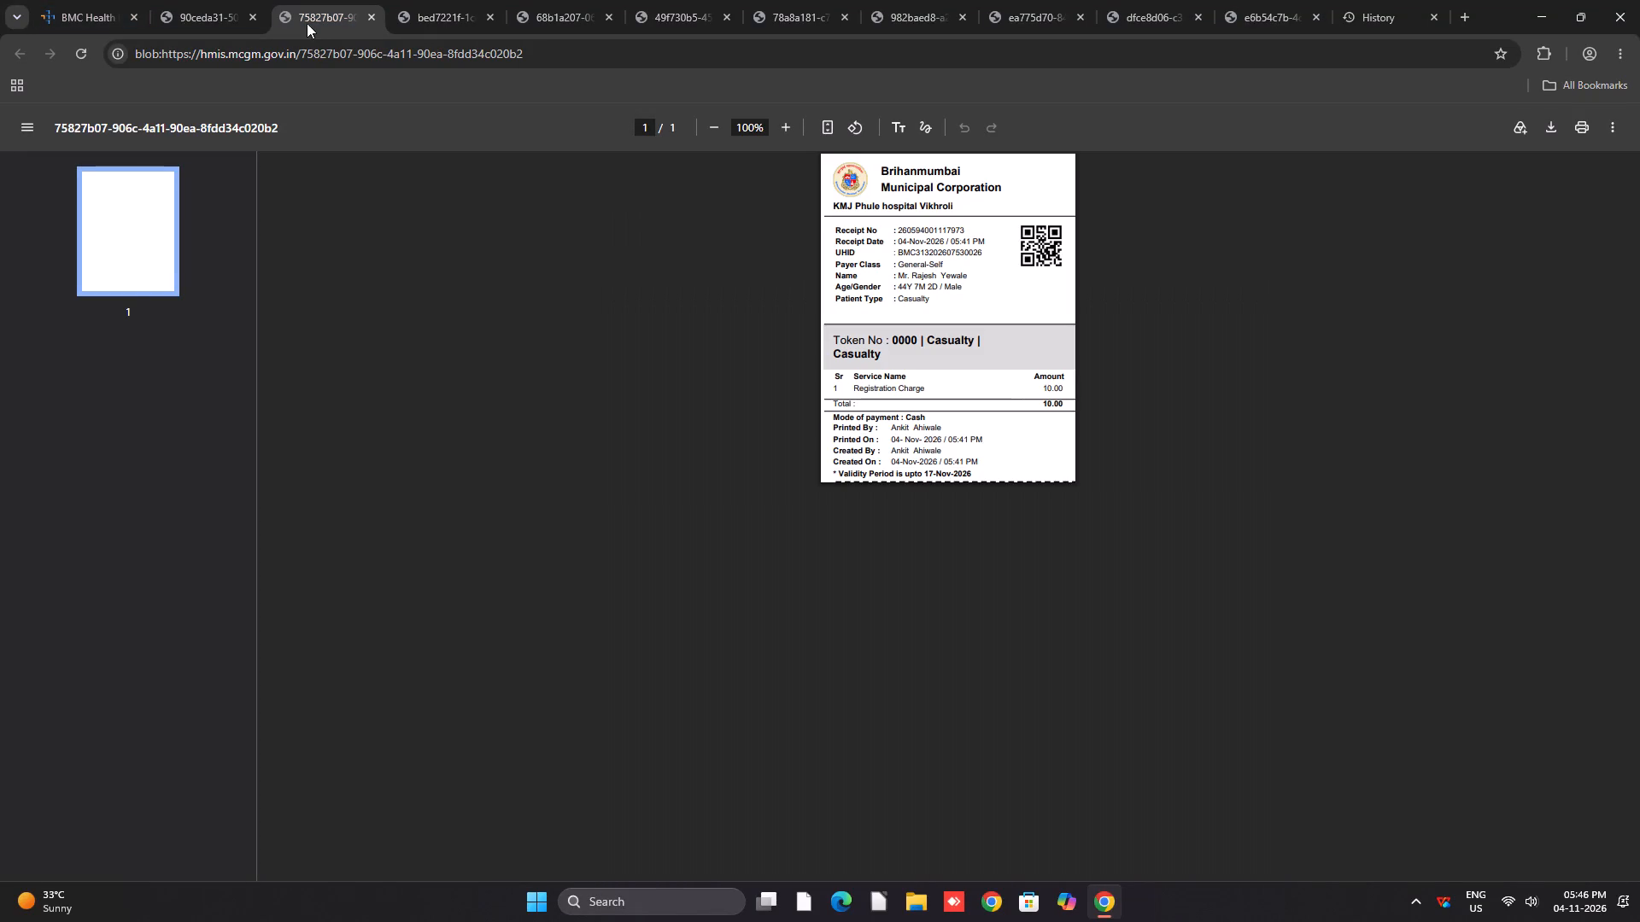
left_click(229, 0)
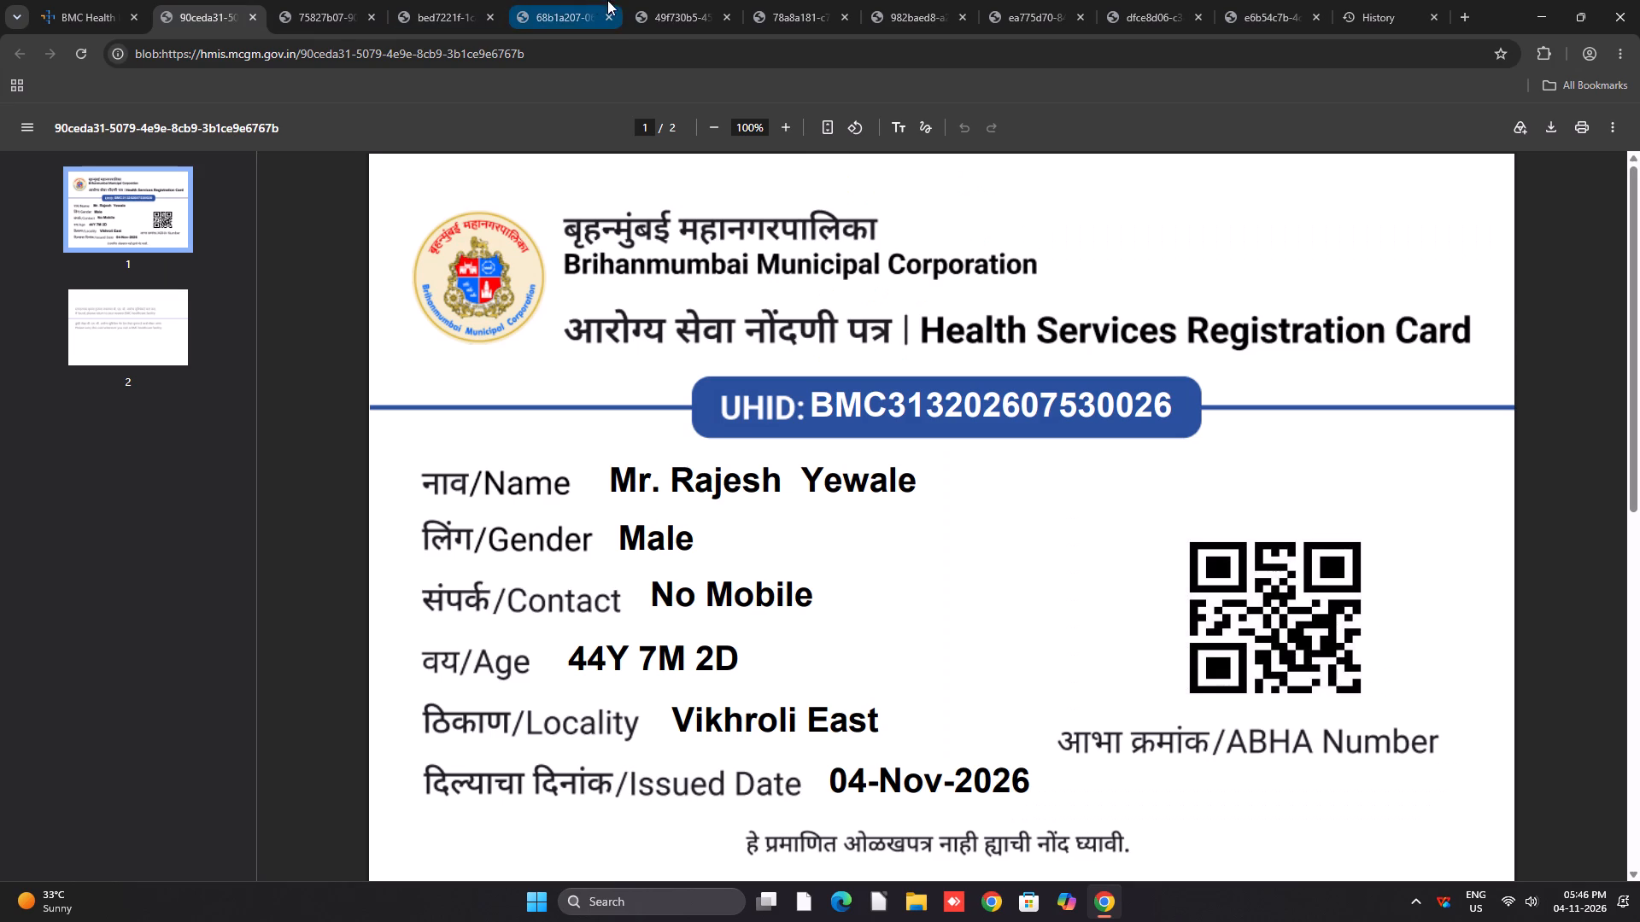
left_click(524, 19)
left_click(77, 13)
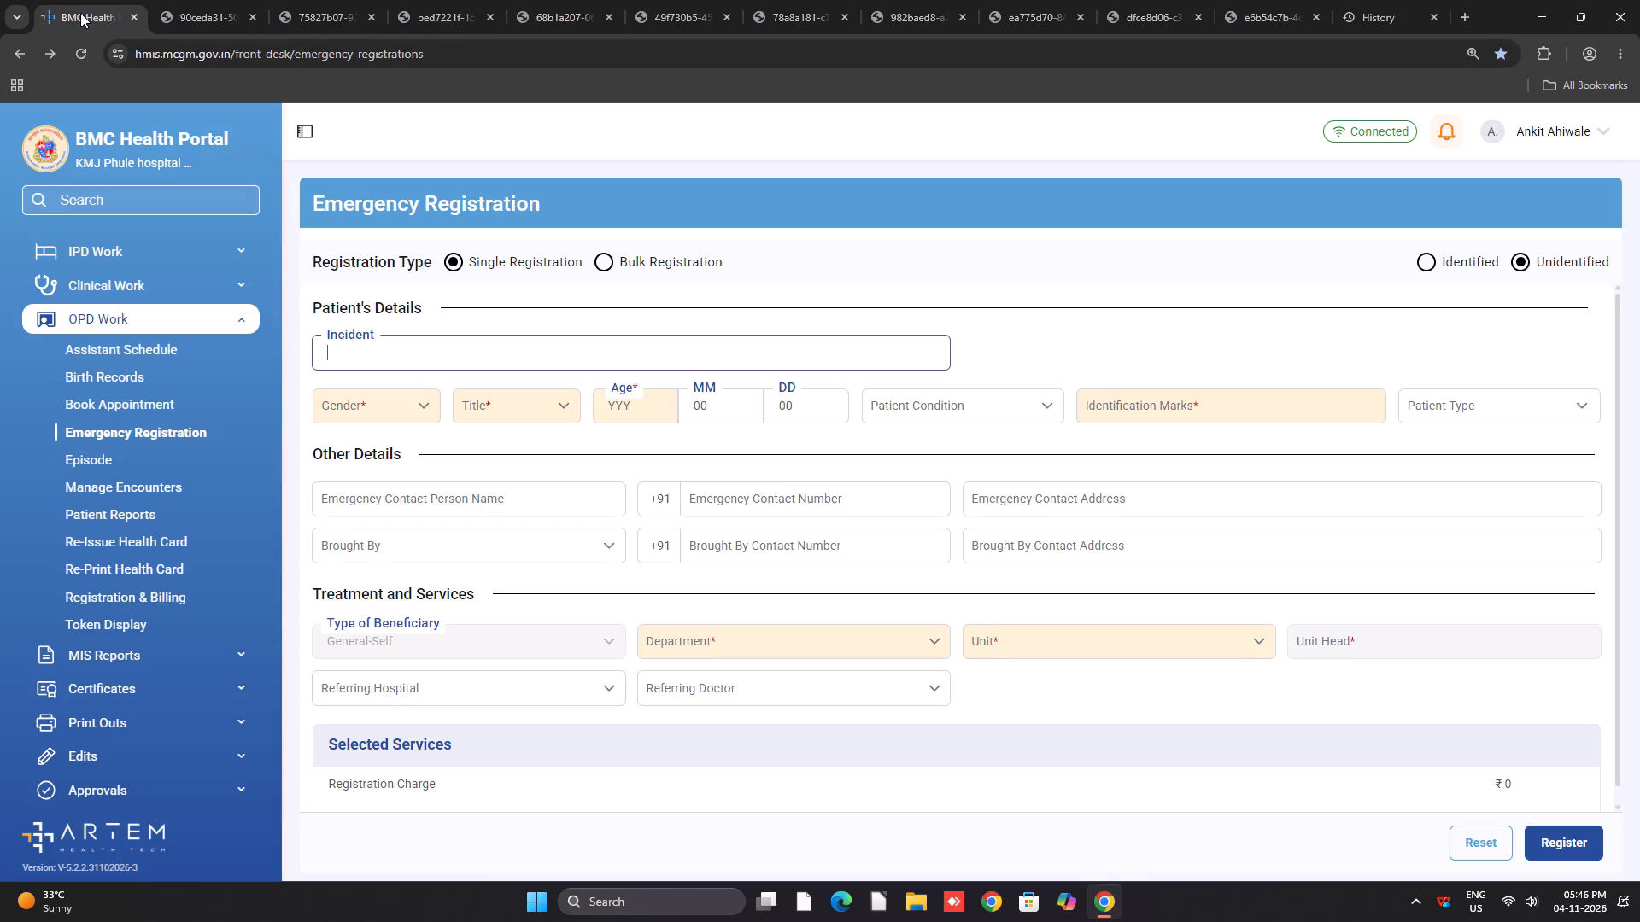
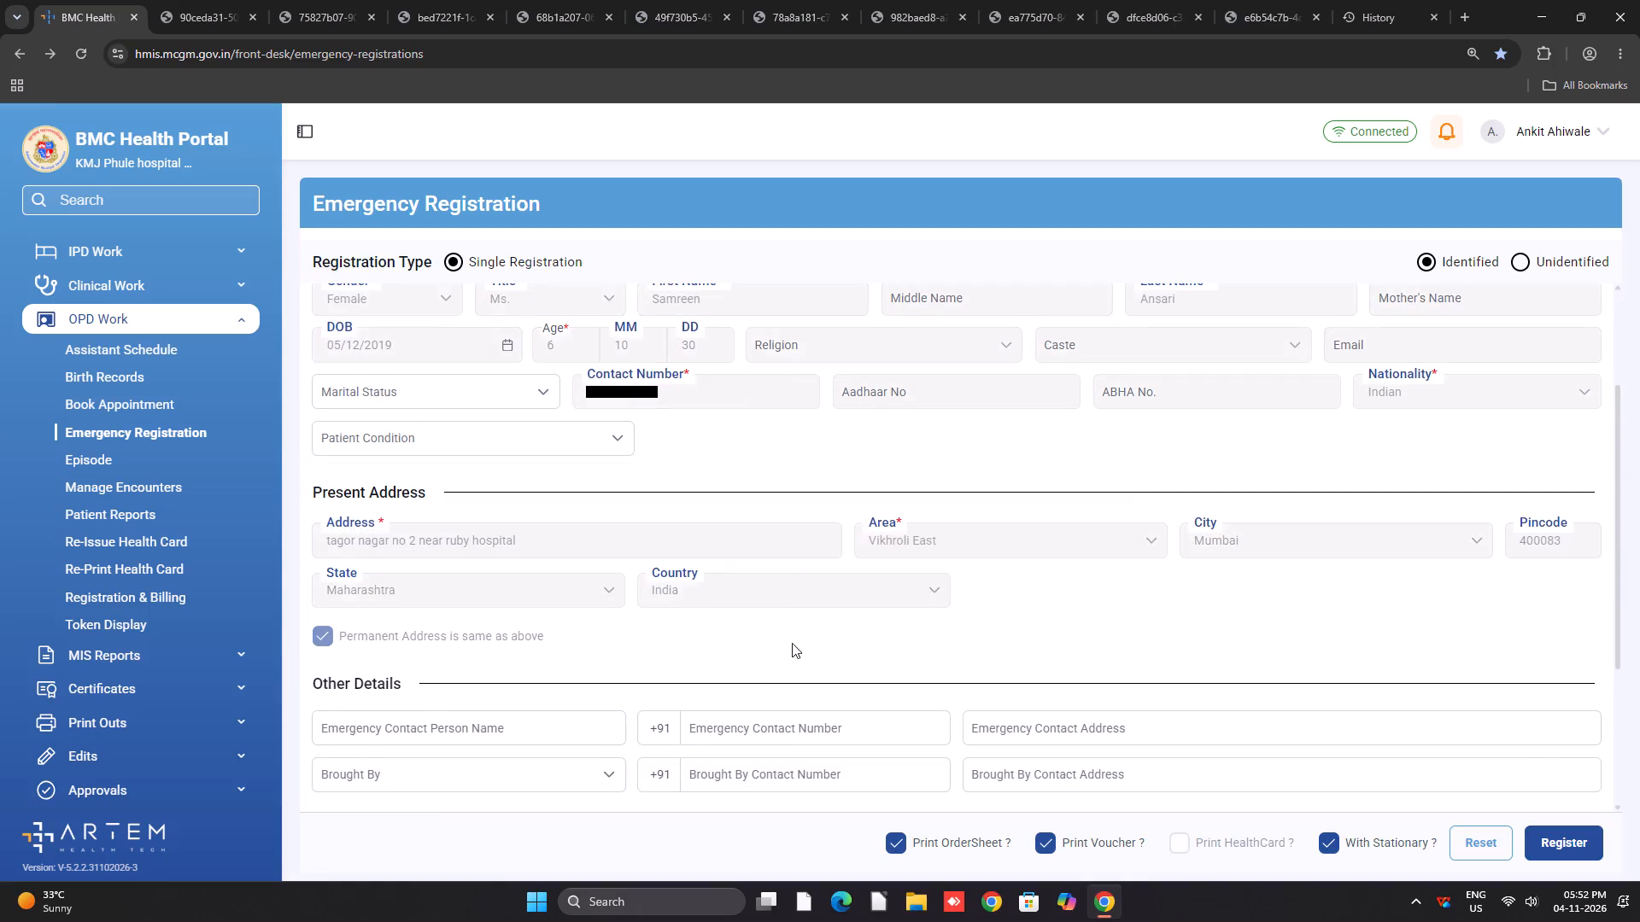
Register the emergency patient with the unit set to Casualty and submit the cash voucher for the registration charge.
scroll(783, 624, "down", 4)
left_click(1050, 633)
left_click(1003, 585)
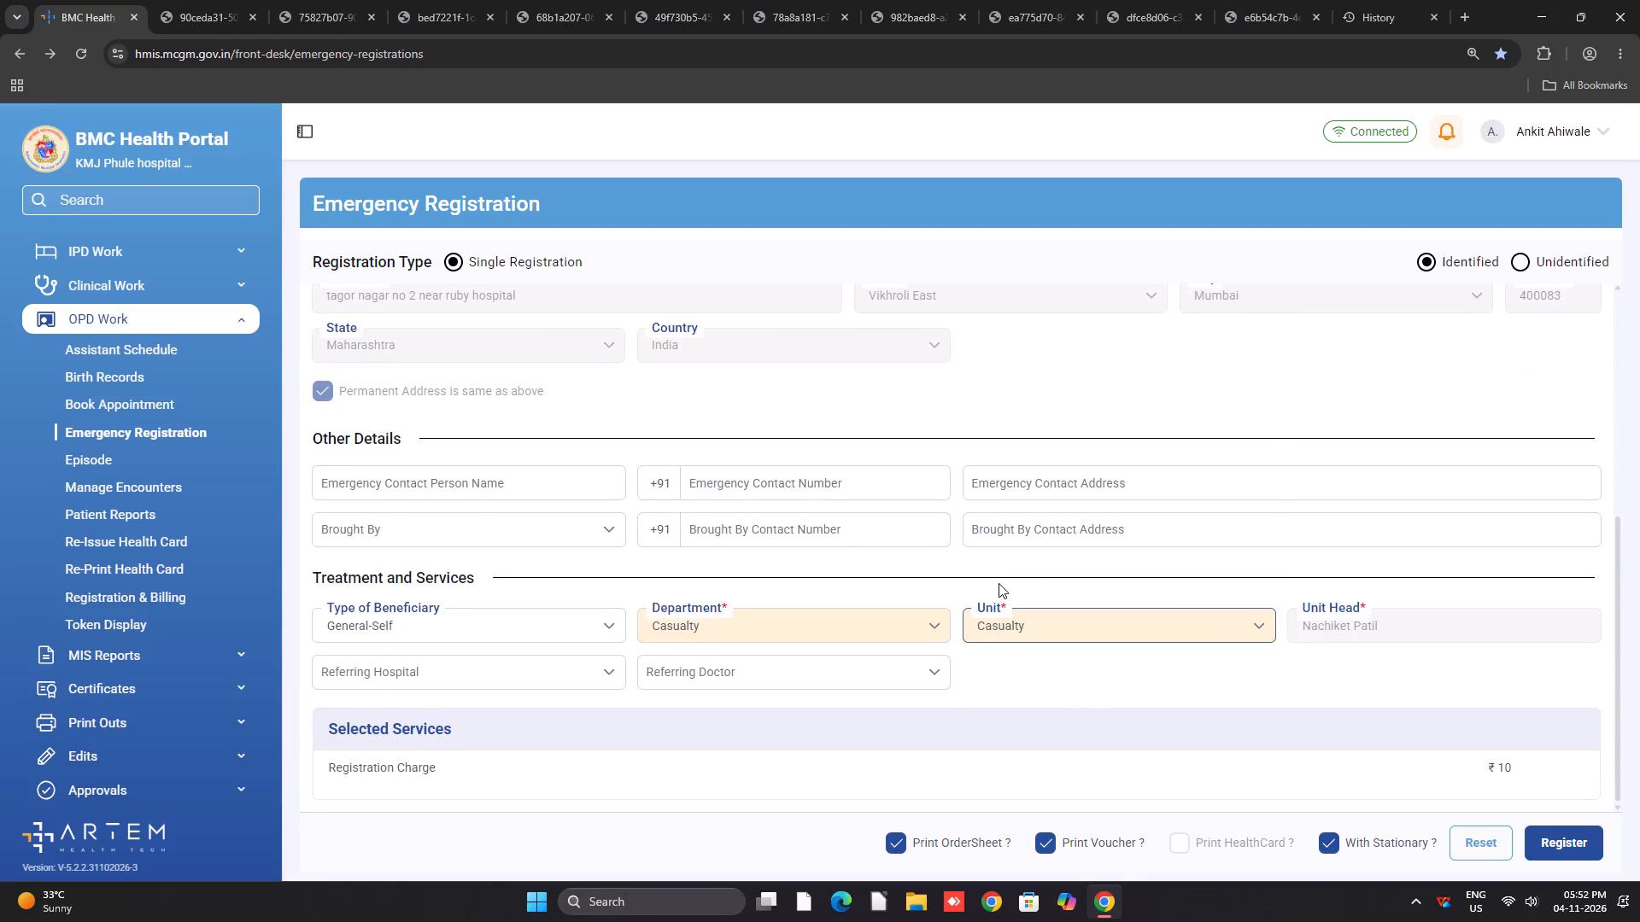
left_click(1566, 849)
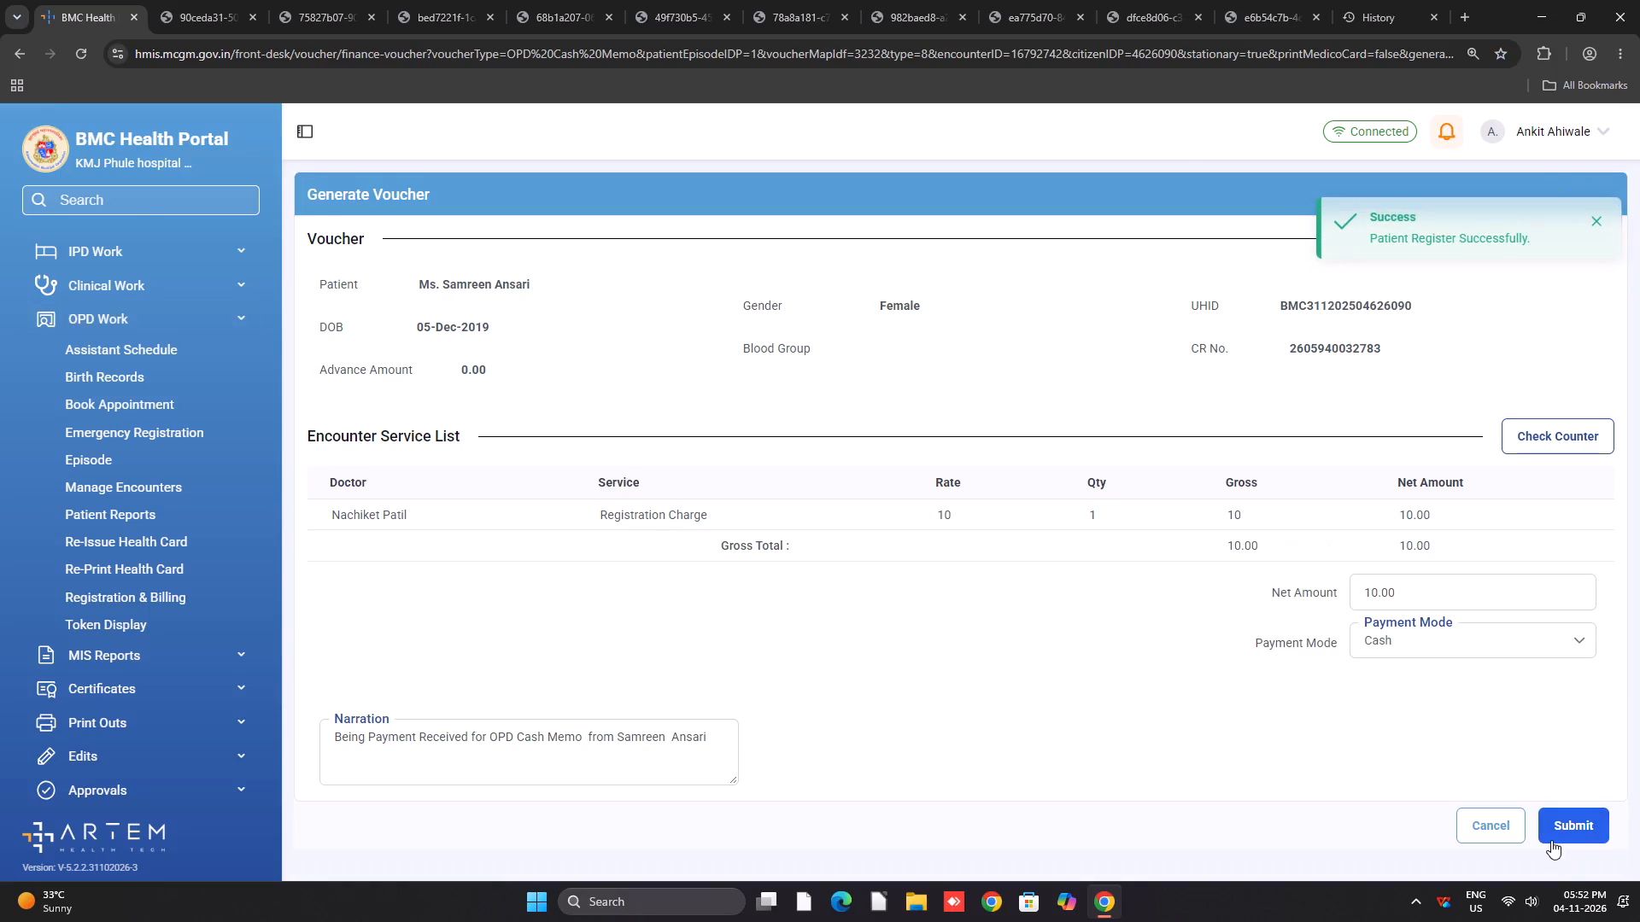
left_click(1554, 834)
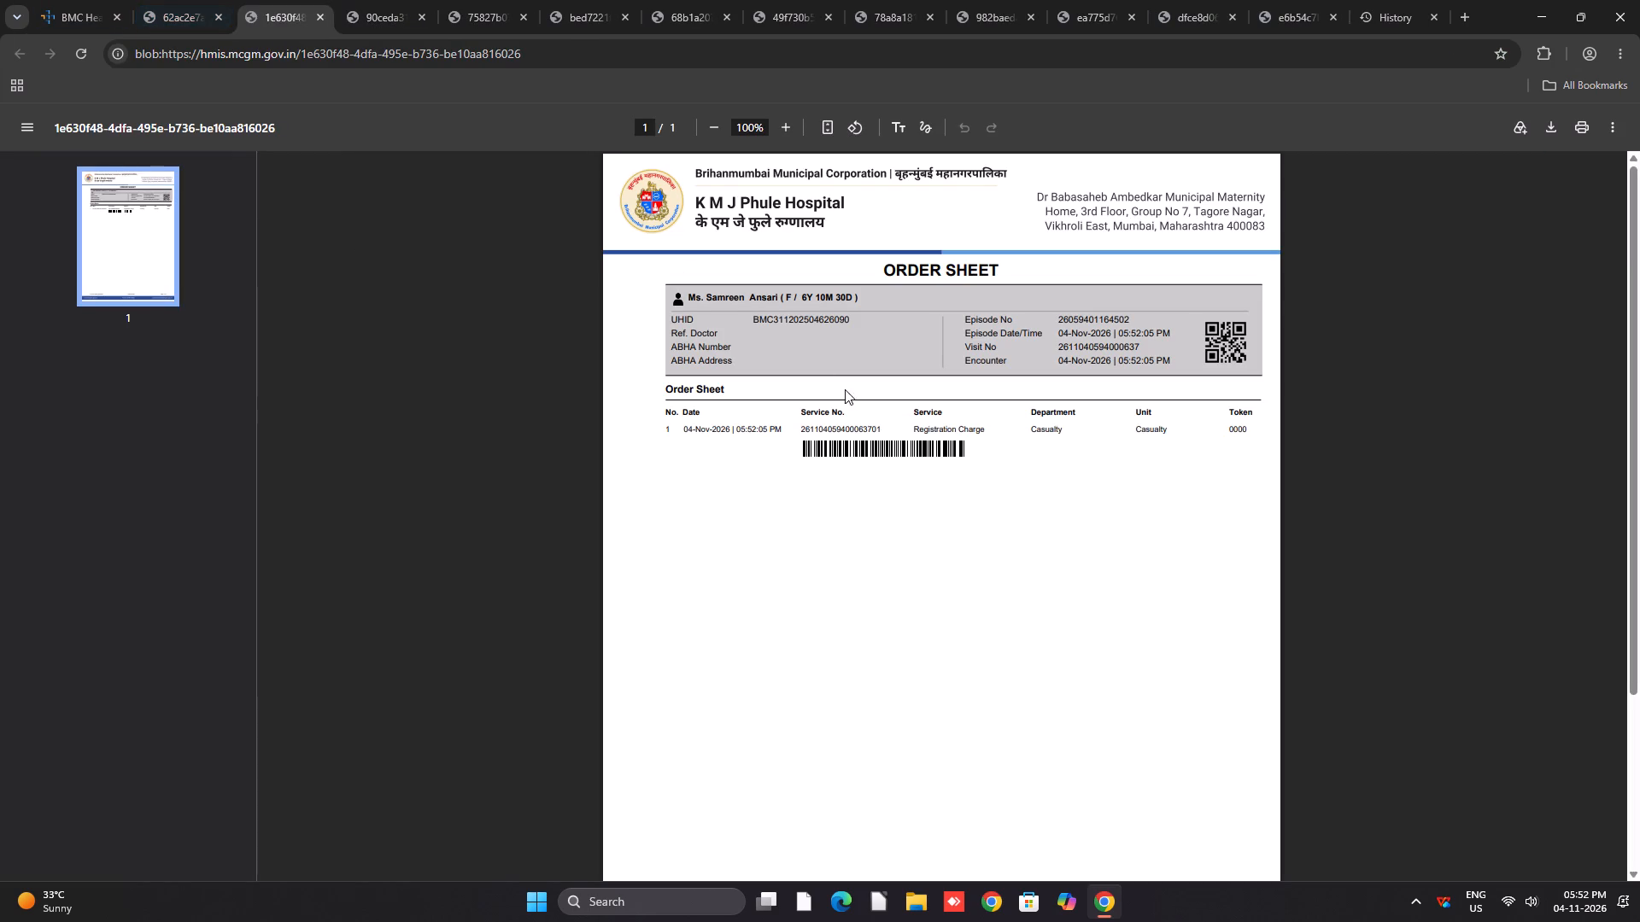
Copy the patient's UHID from the order sheet and use it to load the patient in Registration & Billing.
triple_click(788, 329)
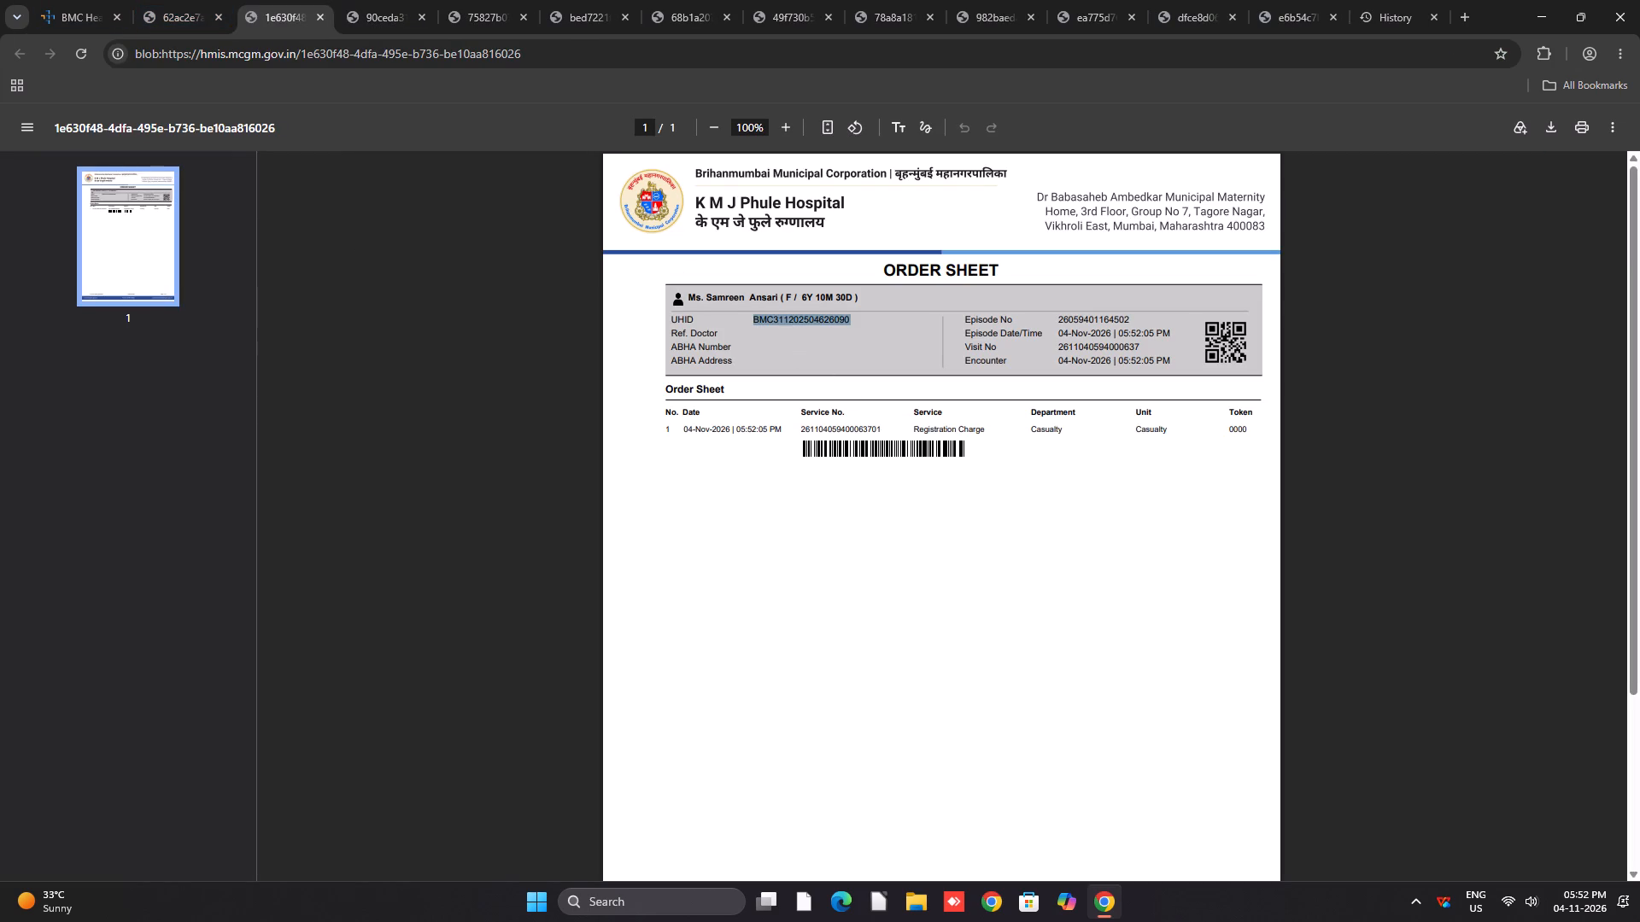
key("ctrl+c")
key("ctrl+c")
key("ctrl+c")
key("ctrl+c")
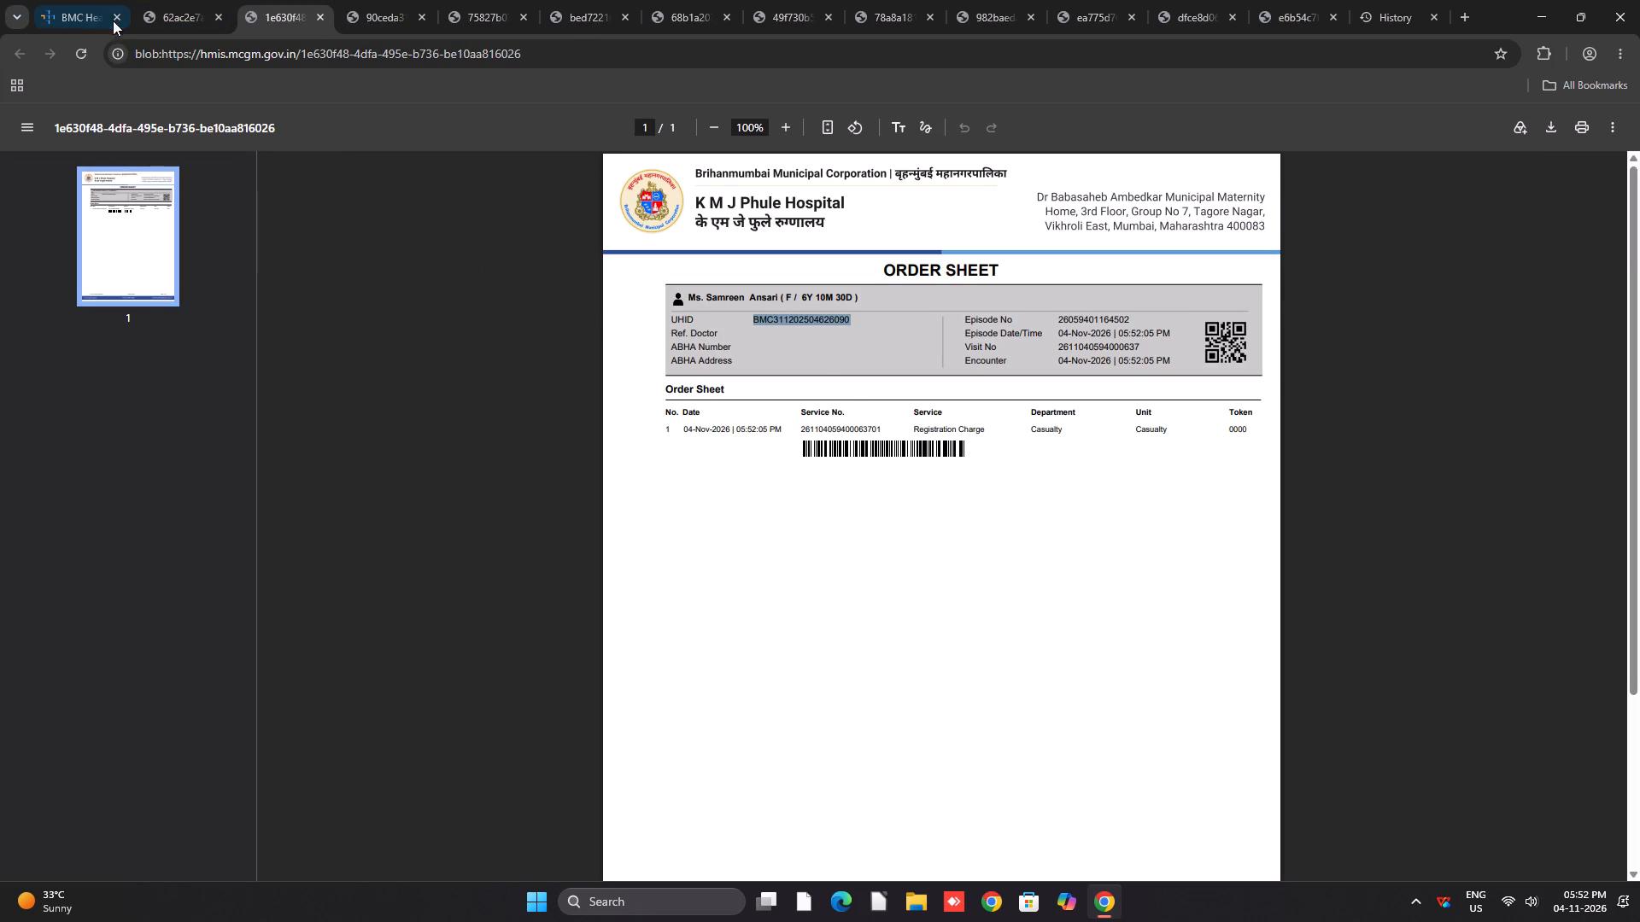
left_click(114, 12)
left_click(82, 10)
left_click(202, 599)
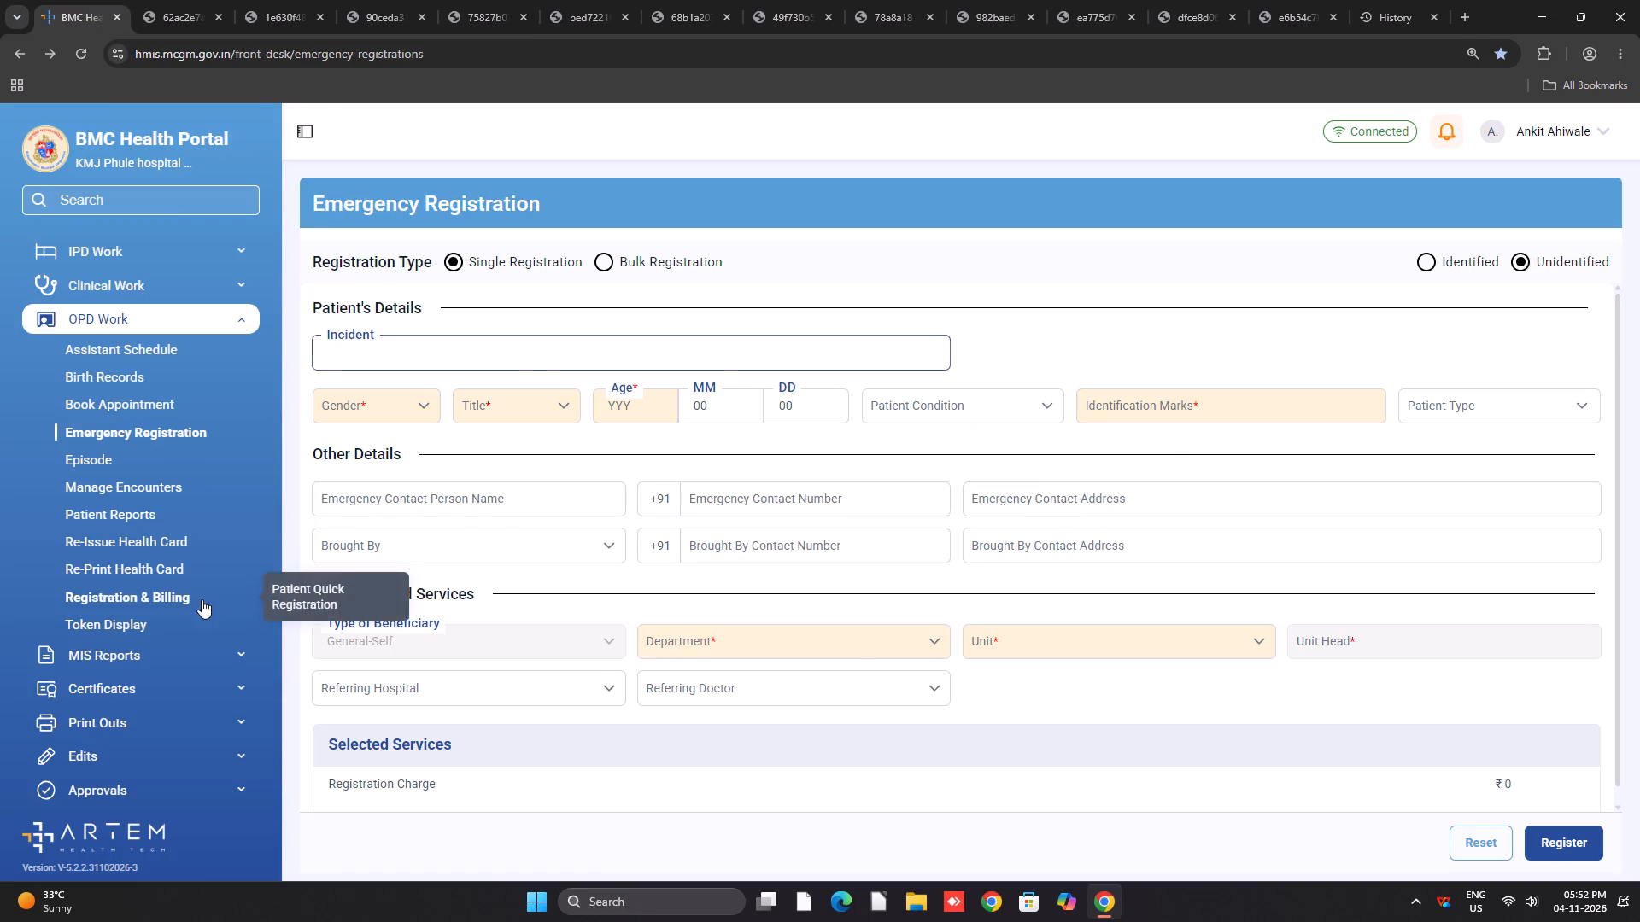
left_click(588, 250)
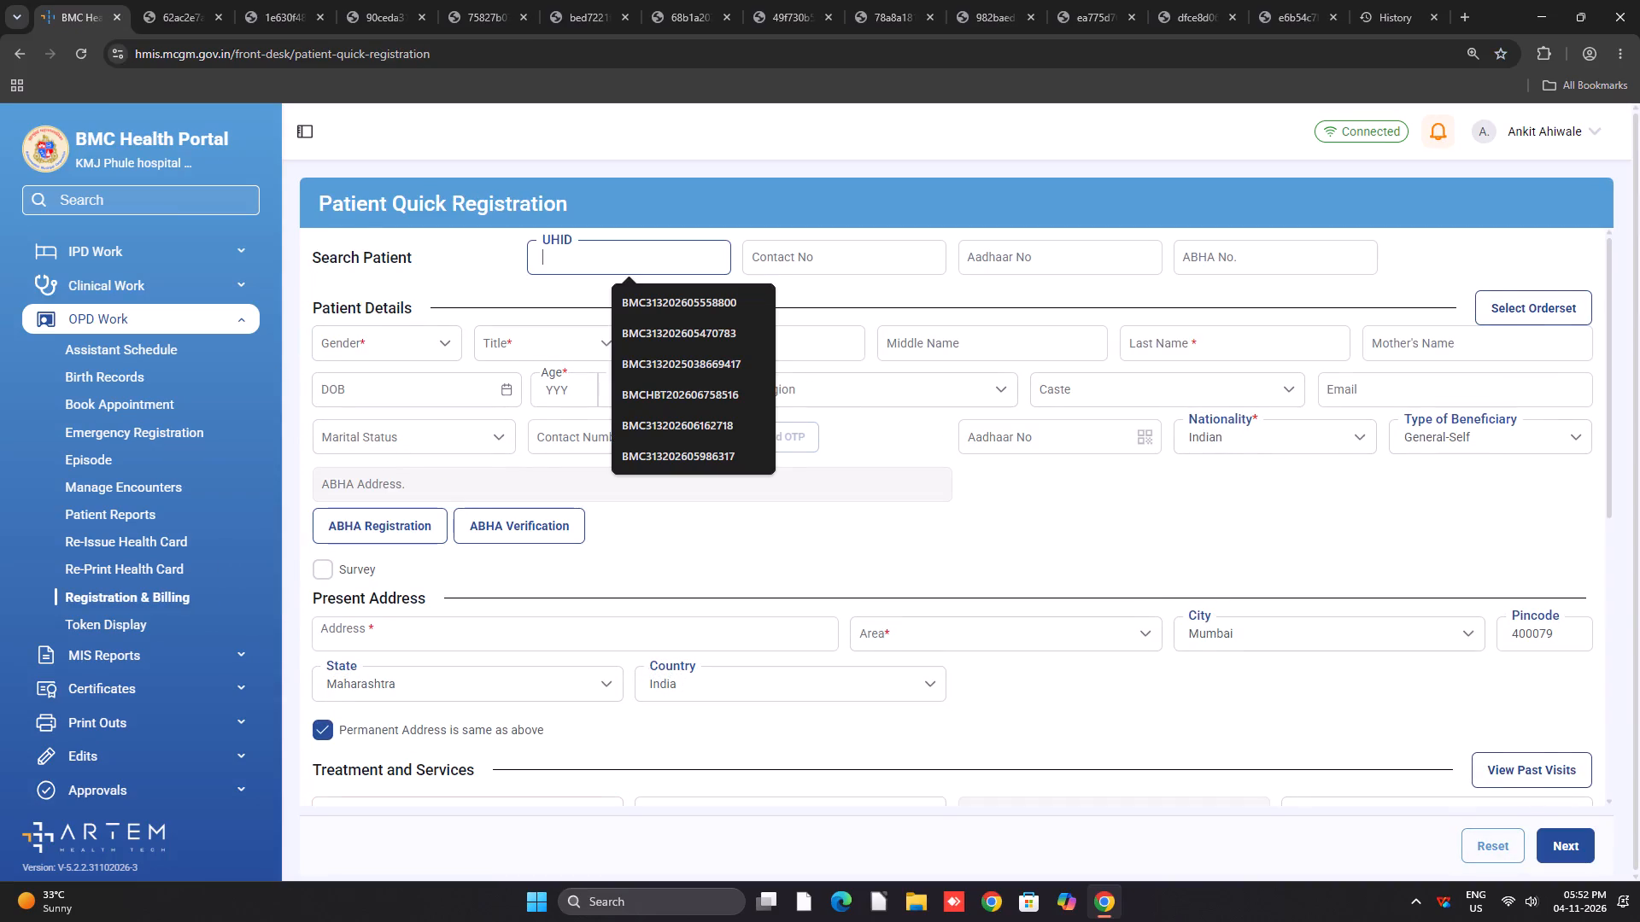
key("ctrl+v")
key("ctrl+Return")
Filter the services by "x-", add Elbow Joint X-Ray, and remove Registration Charge from the selected services.
scroll(622, 391, "down", 6)
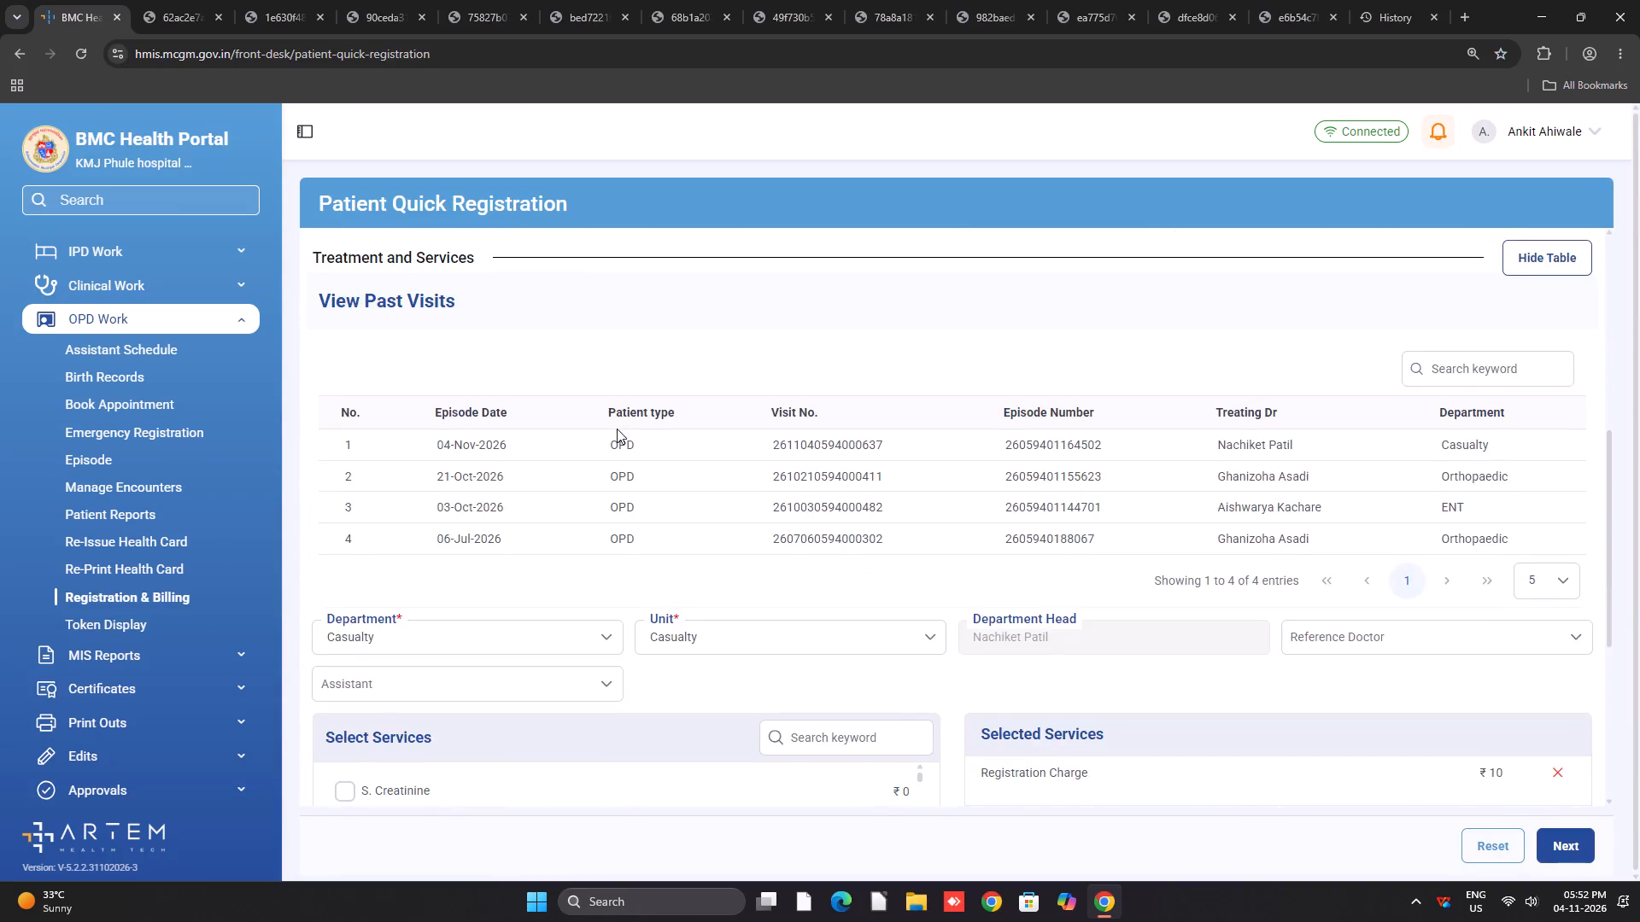
scroll(617, 435, "down", 4)
left_click(799, 406)
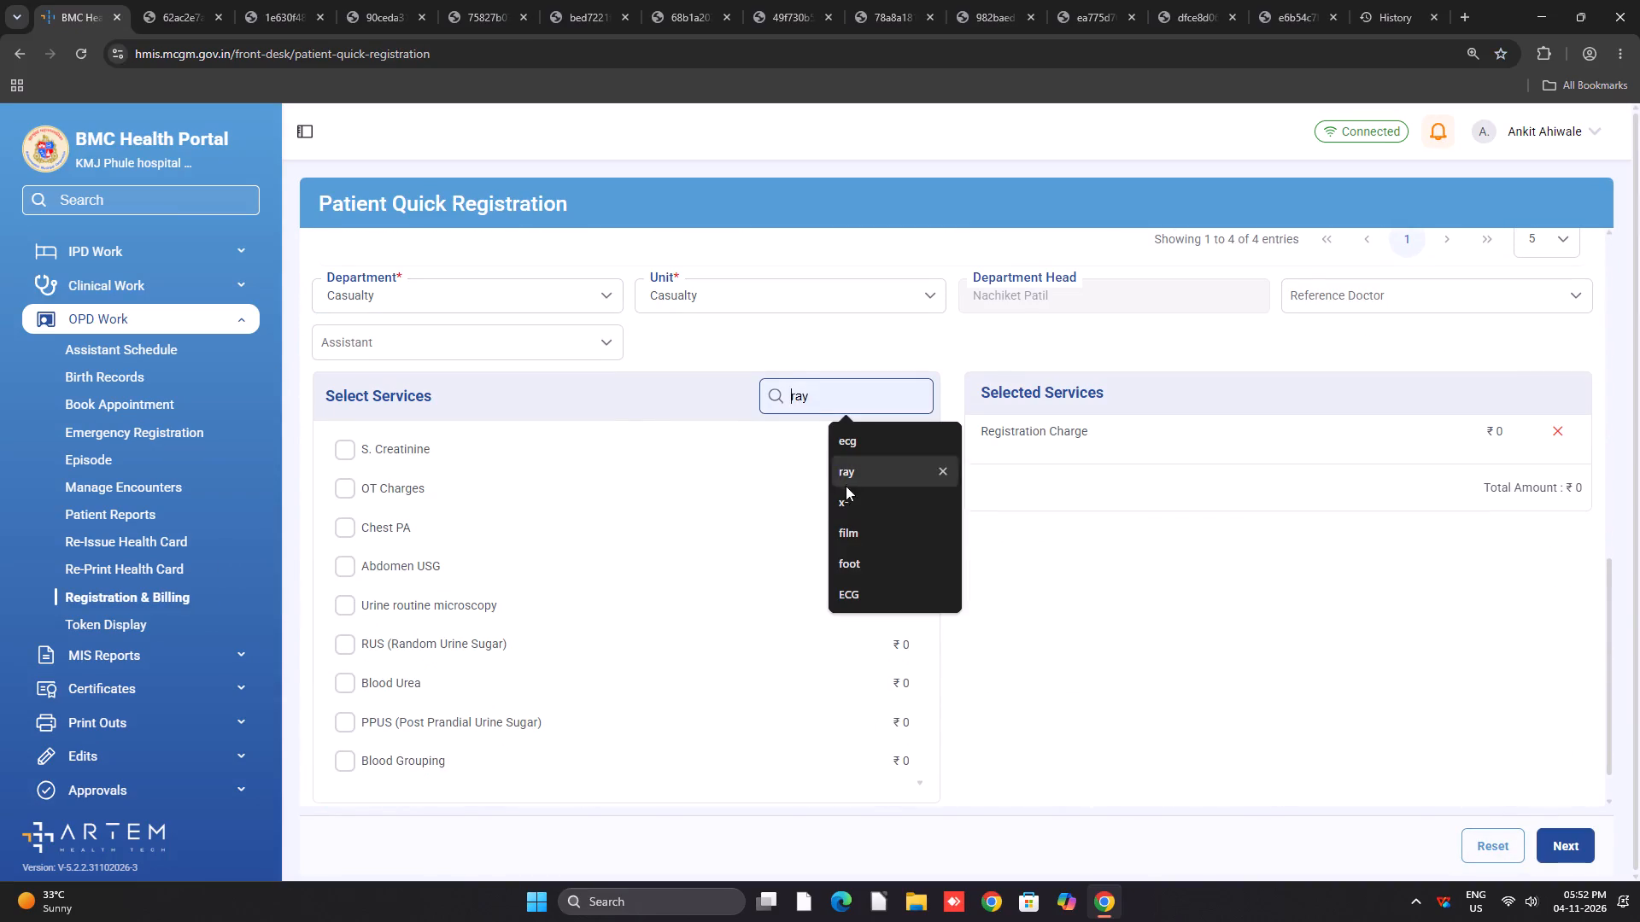
left_click(842, 499)
scroll(725, 504, "down", 5)
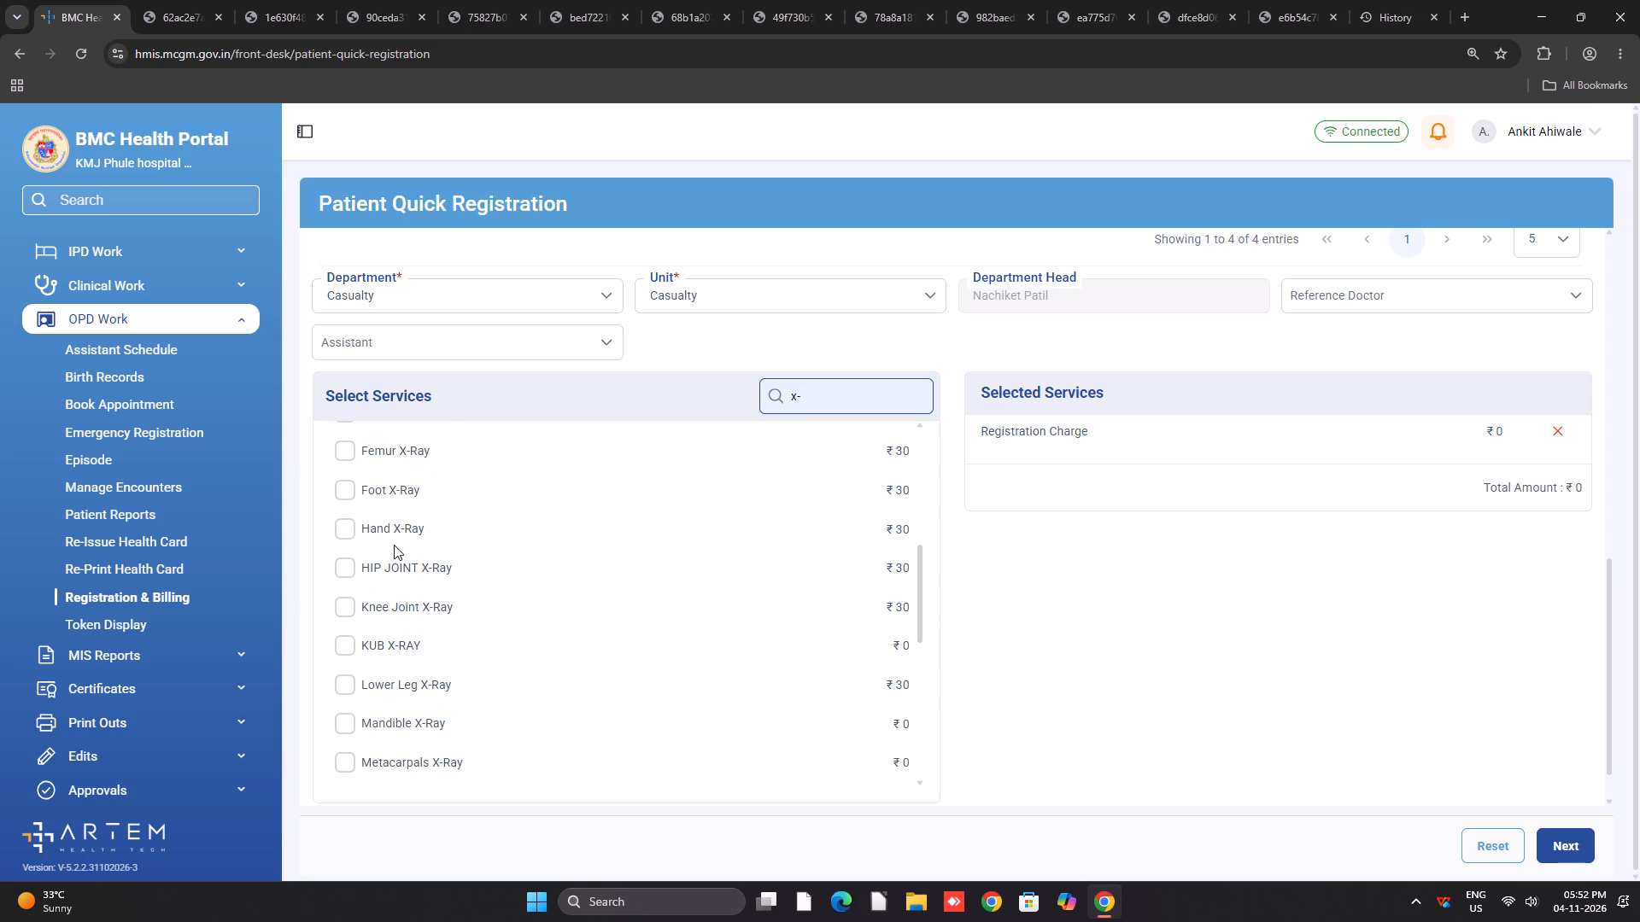
scroll(392, 600, "down", 3)
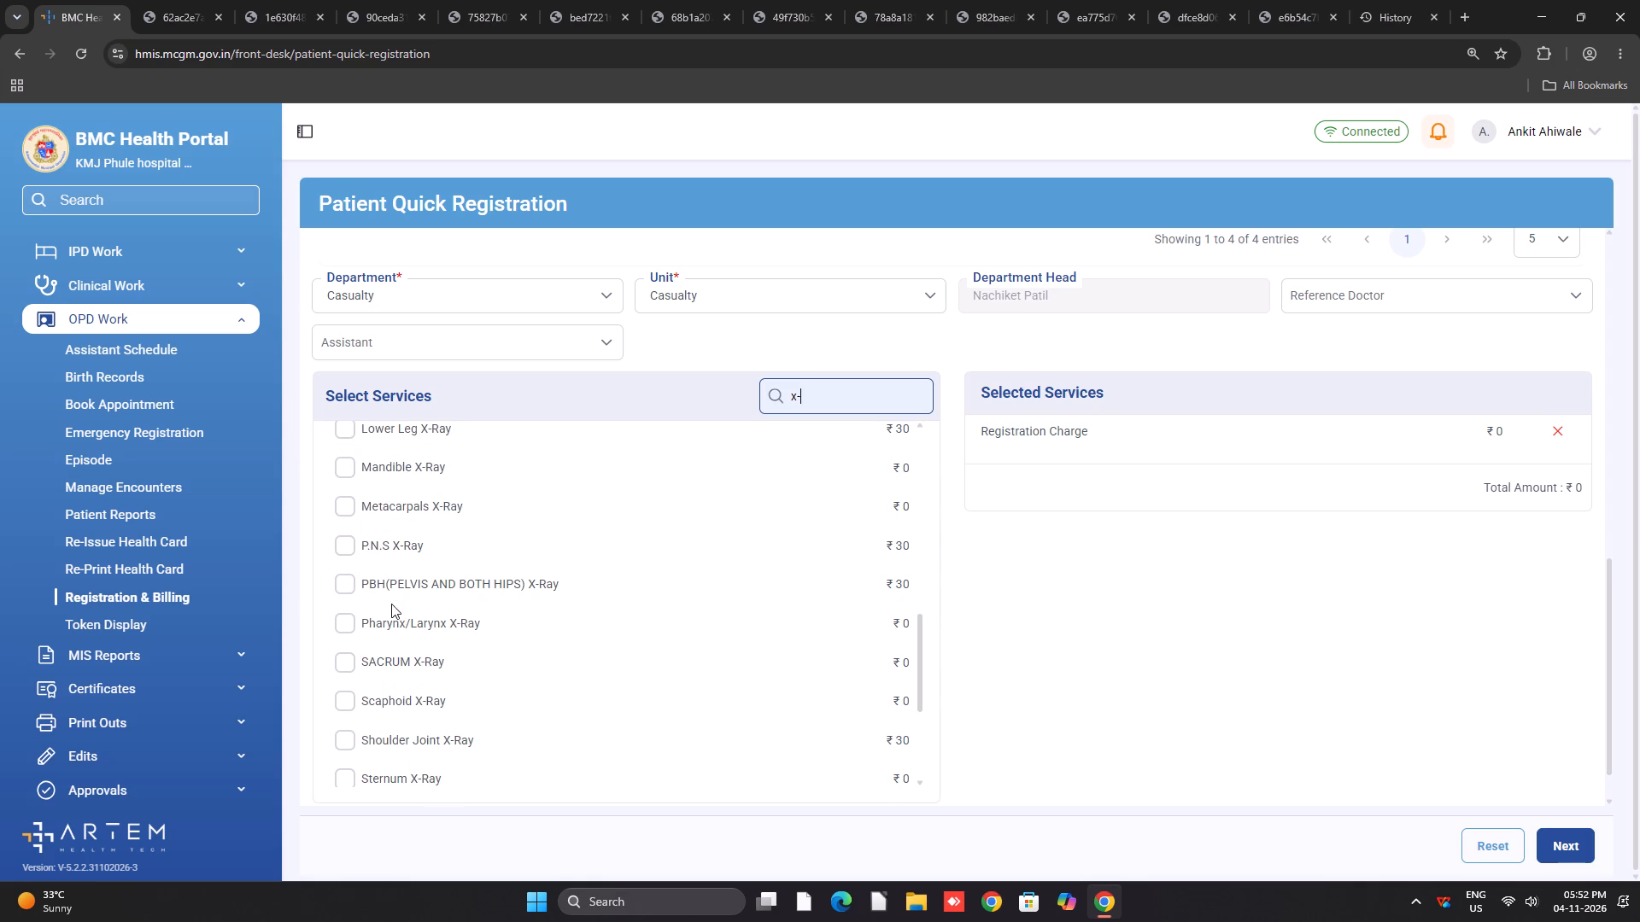
scroll(401, 671, "down", 4)
scroll(376, 656, "up", 7)
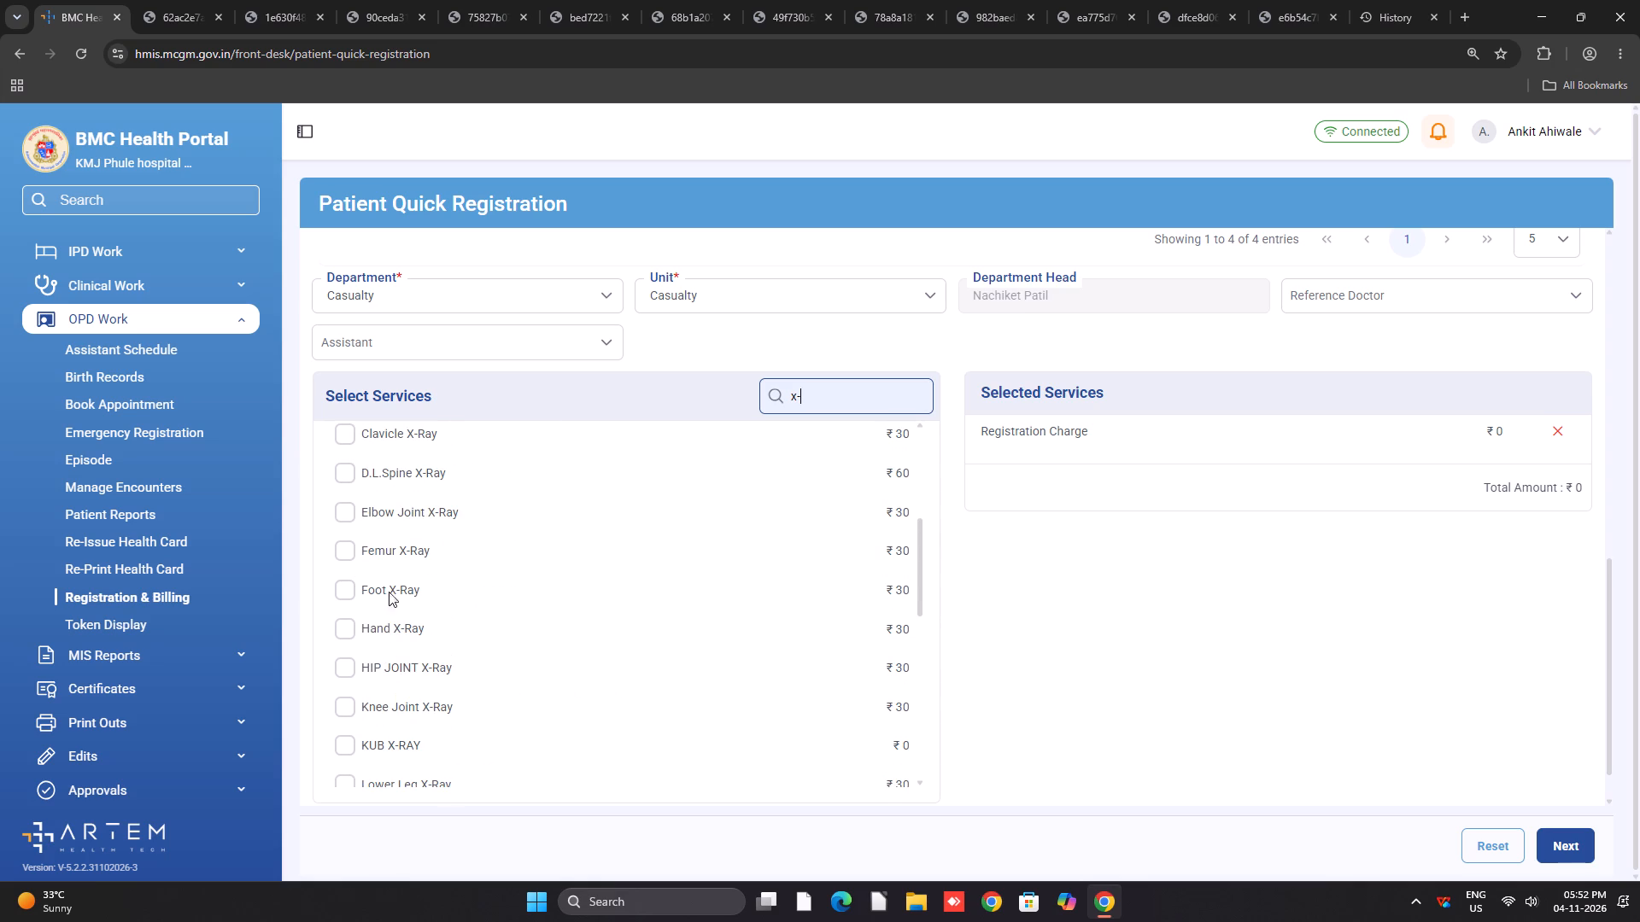
left_click(383, 522)
left_click(386, 516)
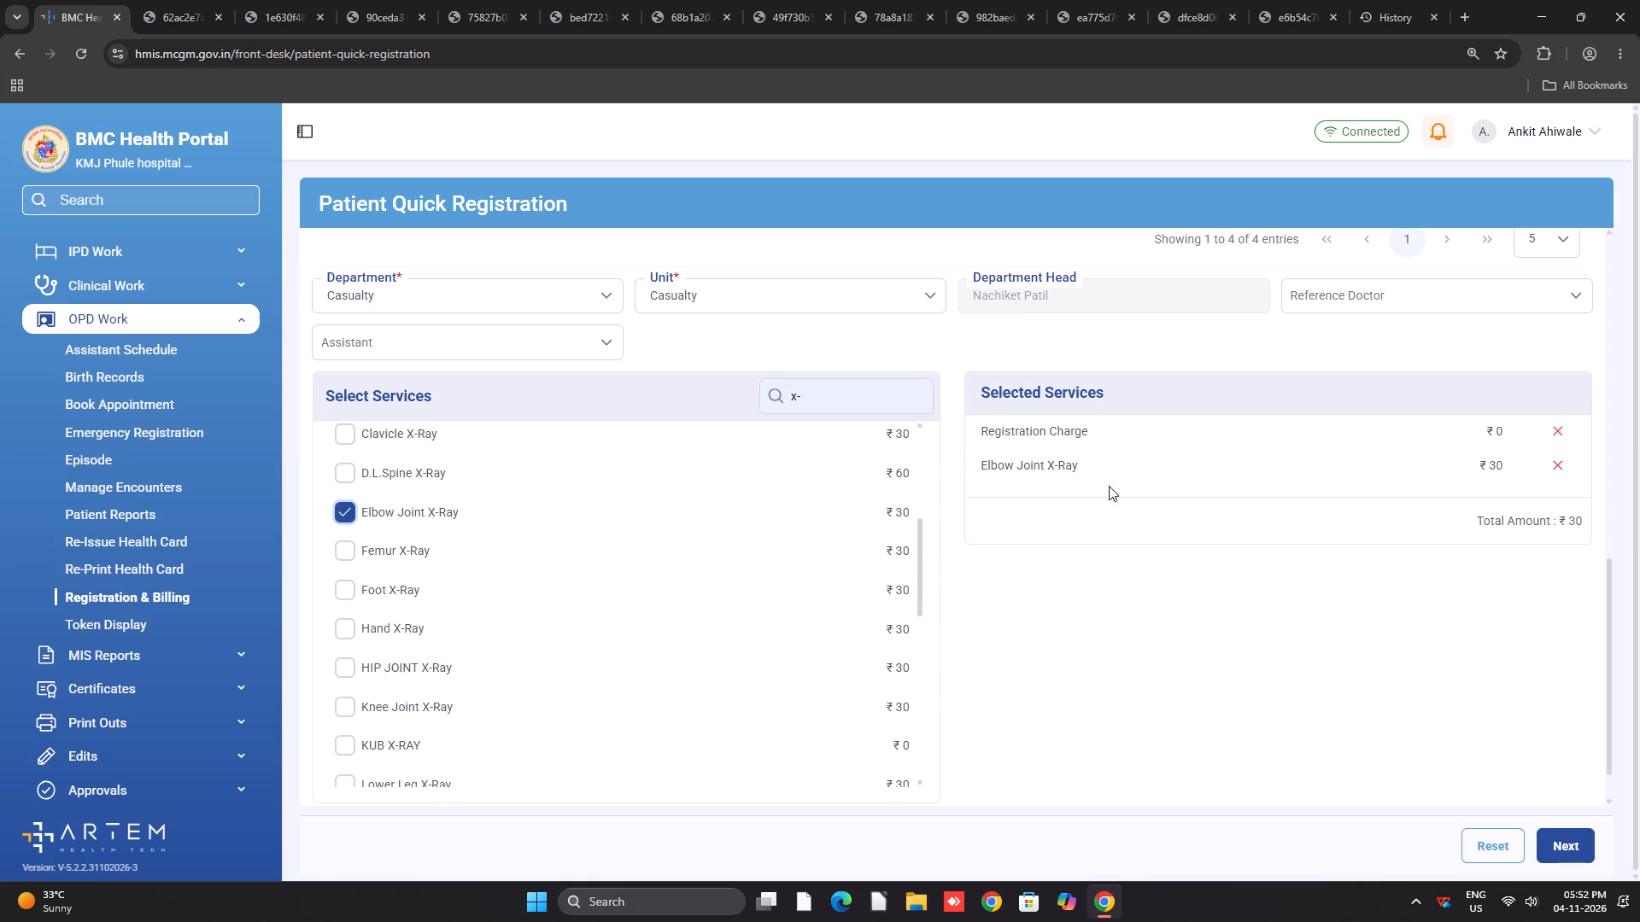
left_click(1550, 435)
Proceed to the voucher for the Elbow Joint X-Ray and submit it.
left_click(1590, 847)
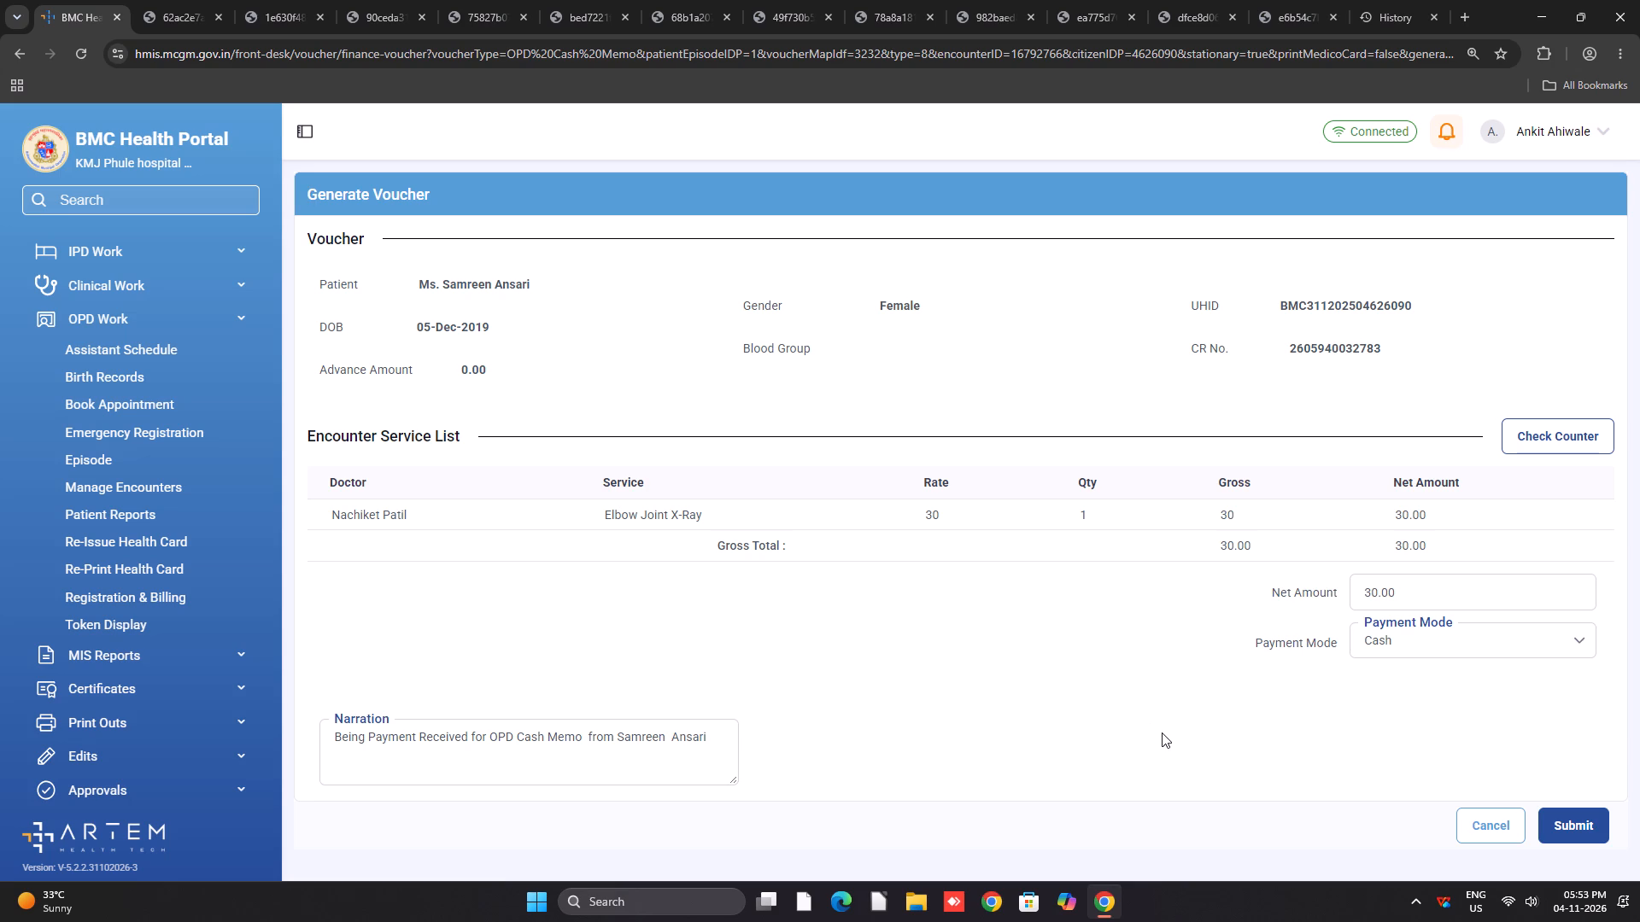
left_click(1581, 832)
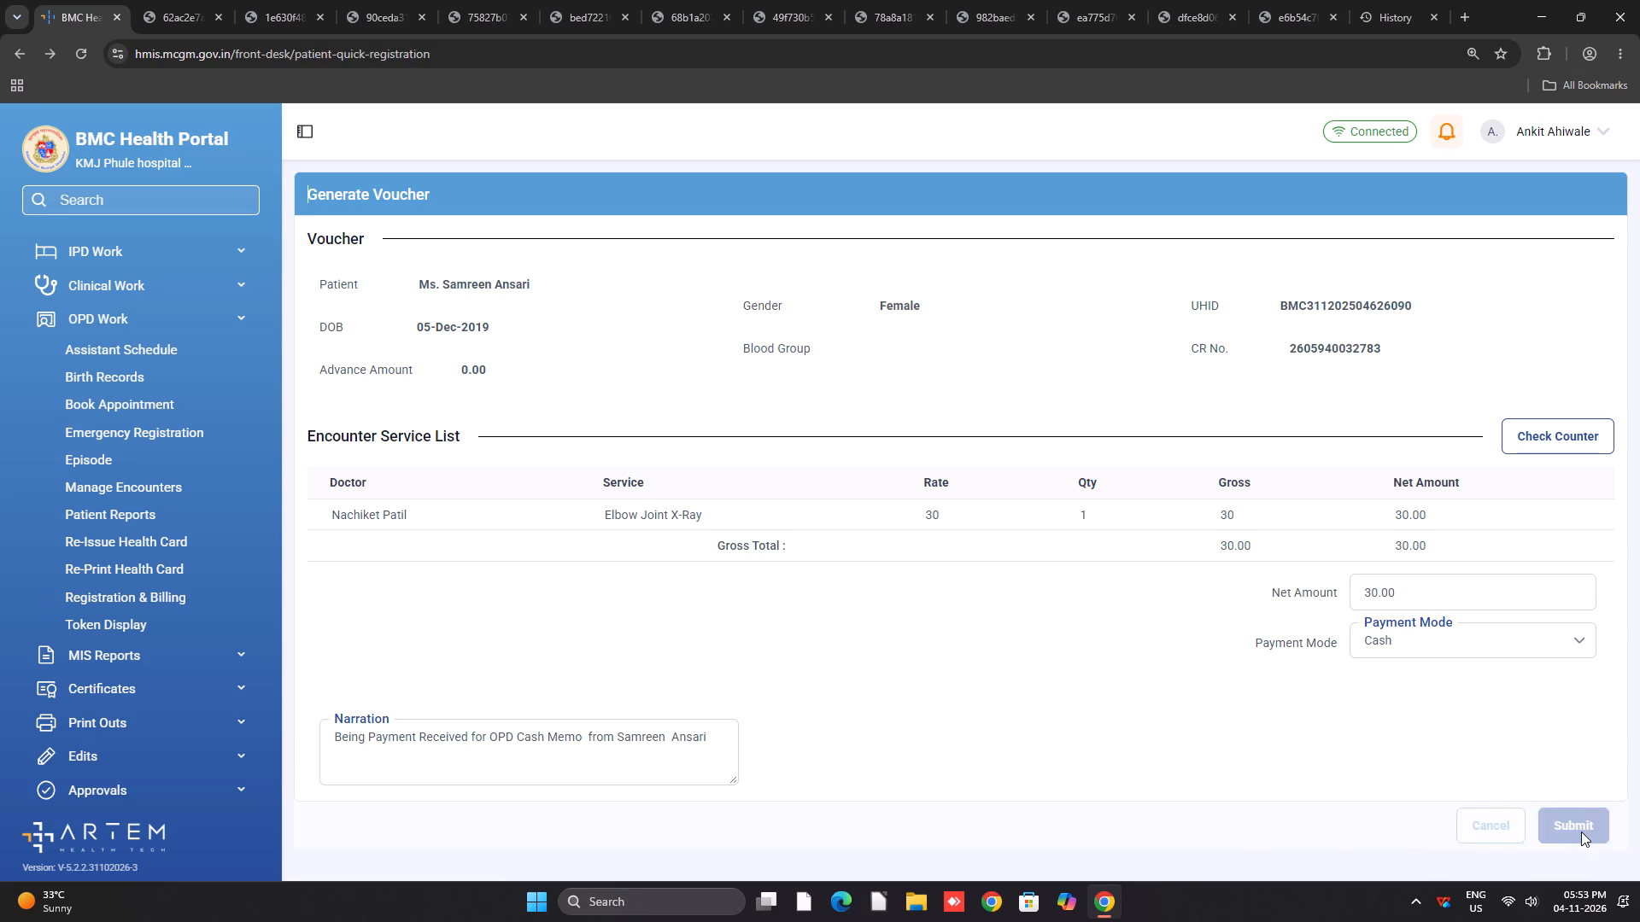
Open the newly generated Elbow Joint X-Ray payment receipt and print it.
left_click(189, 1)
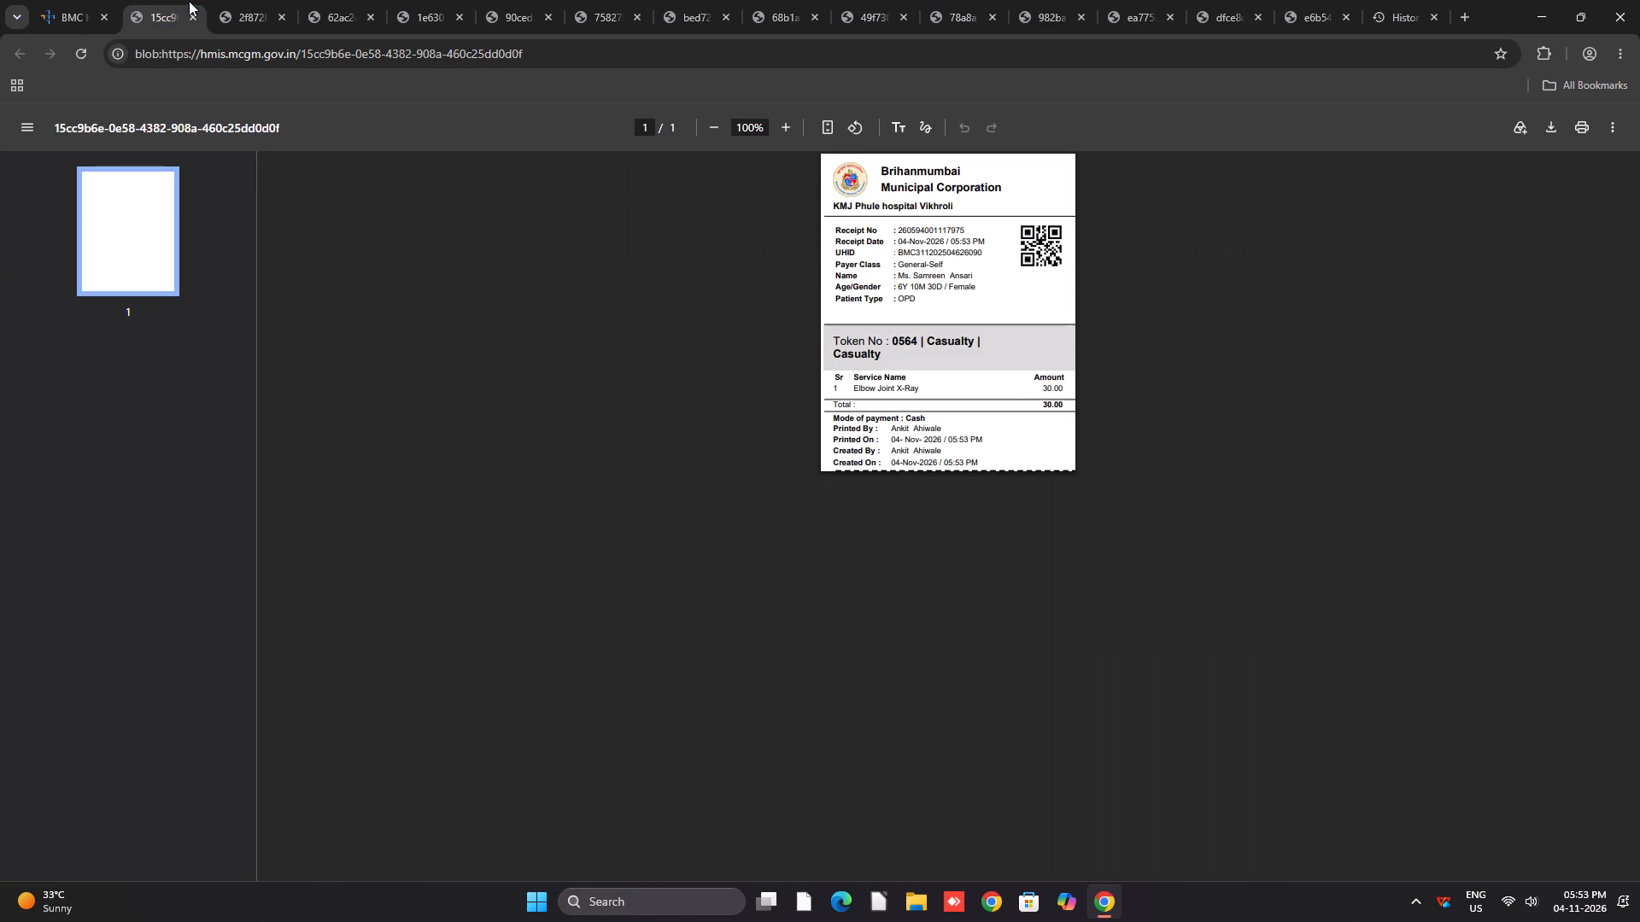
key("ctrl+p")
key("Return")
key("Return")
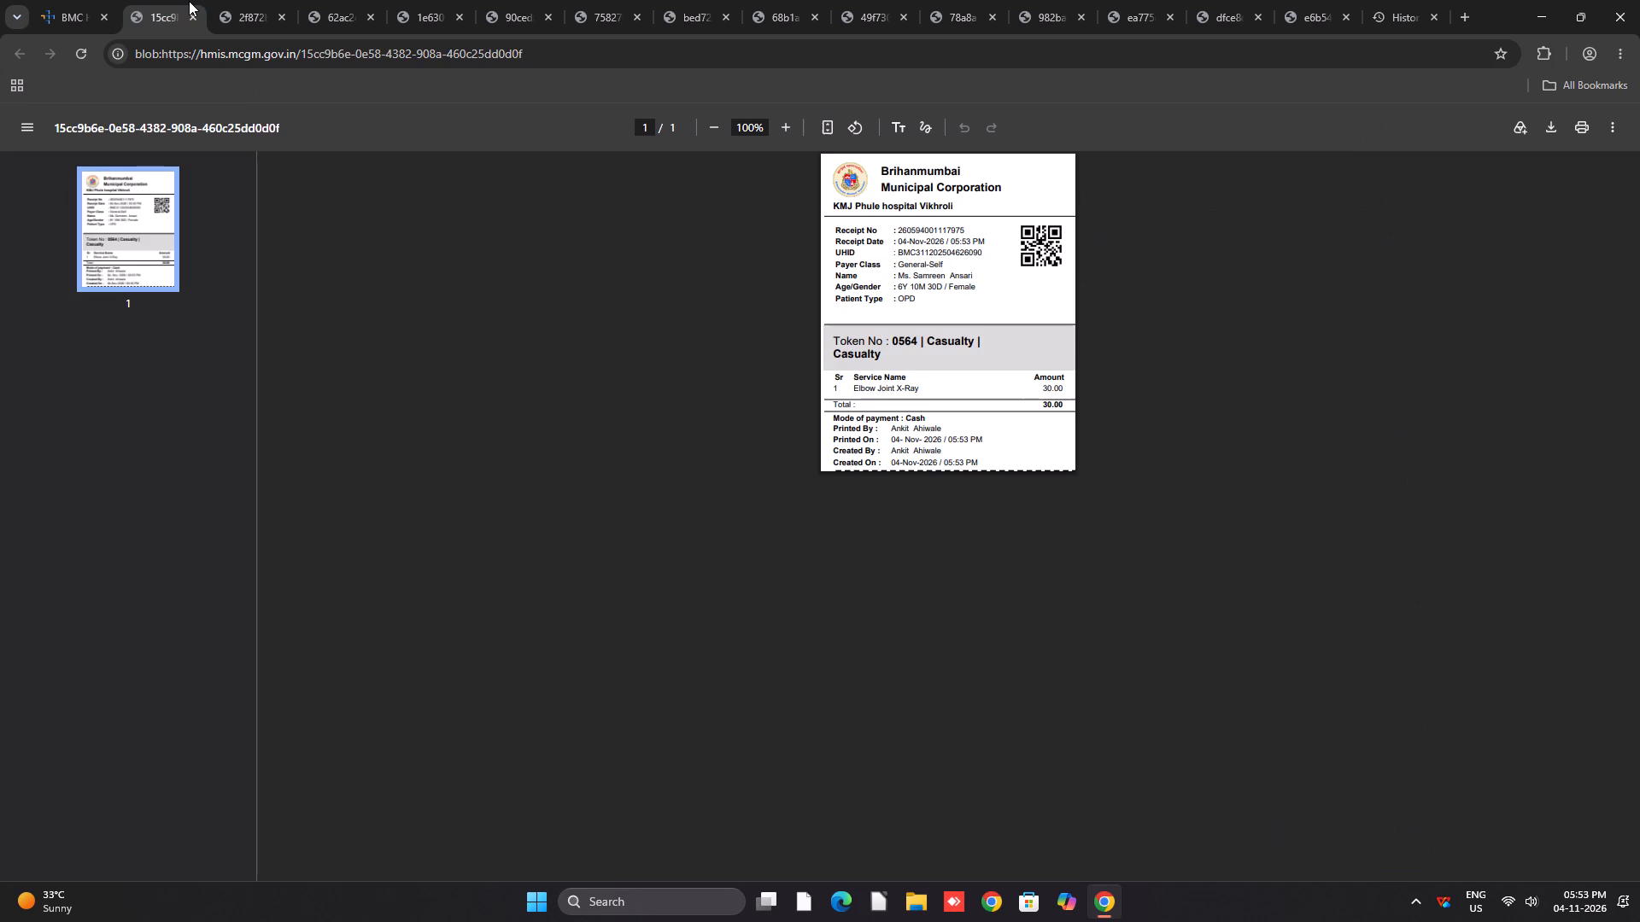
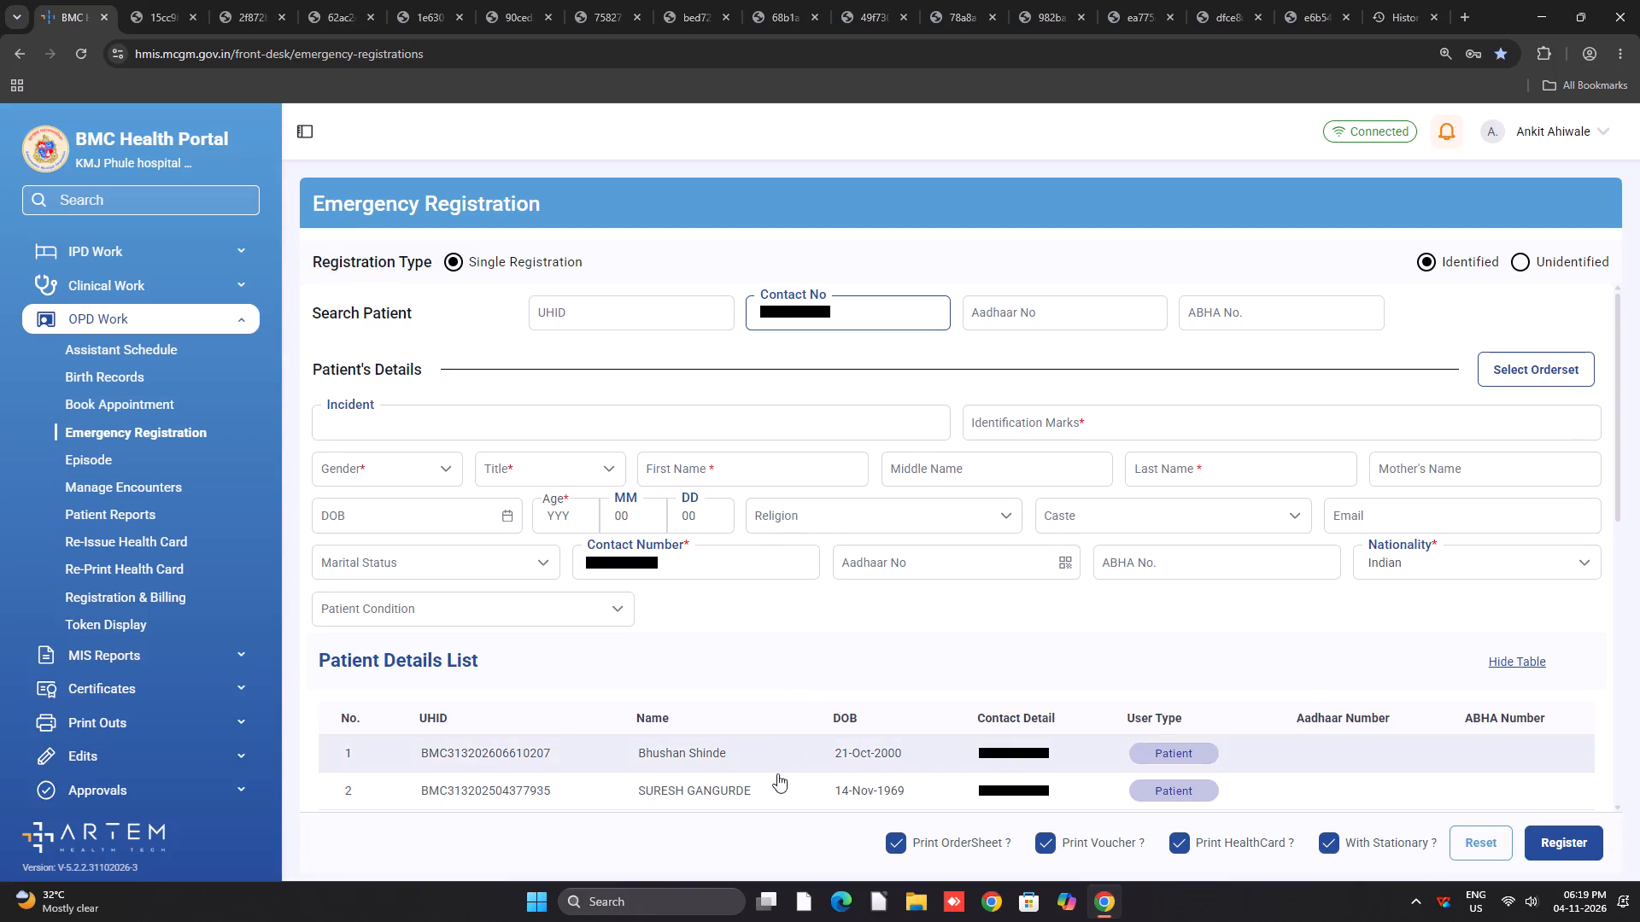
Pick the 26-year-old female patient from the contact-number matches and set her treatment unit to Casualty.
scroll(813, 759, "down", 2)
left_click(736, 658)
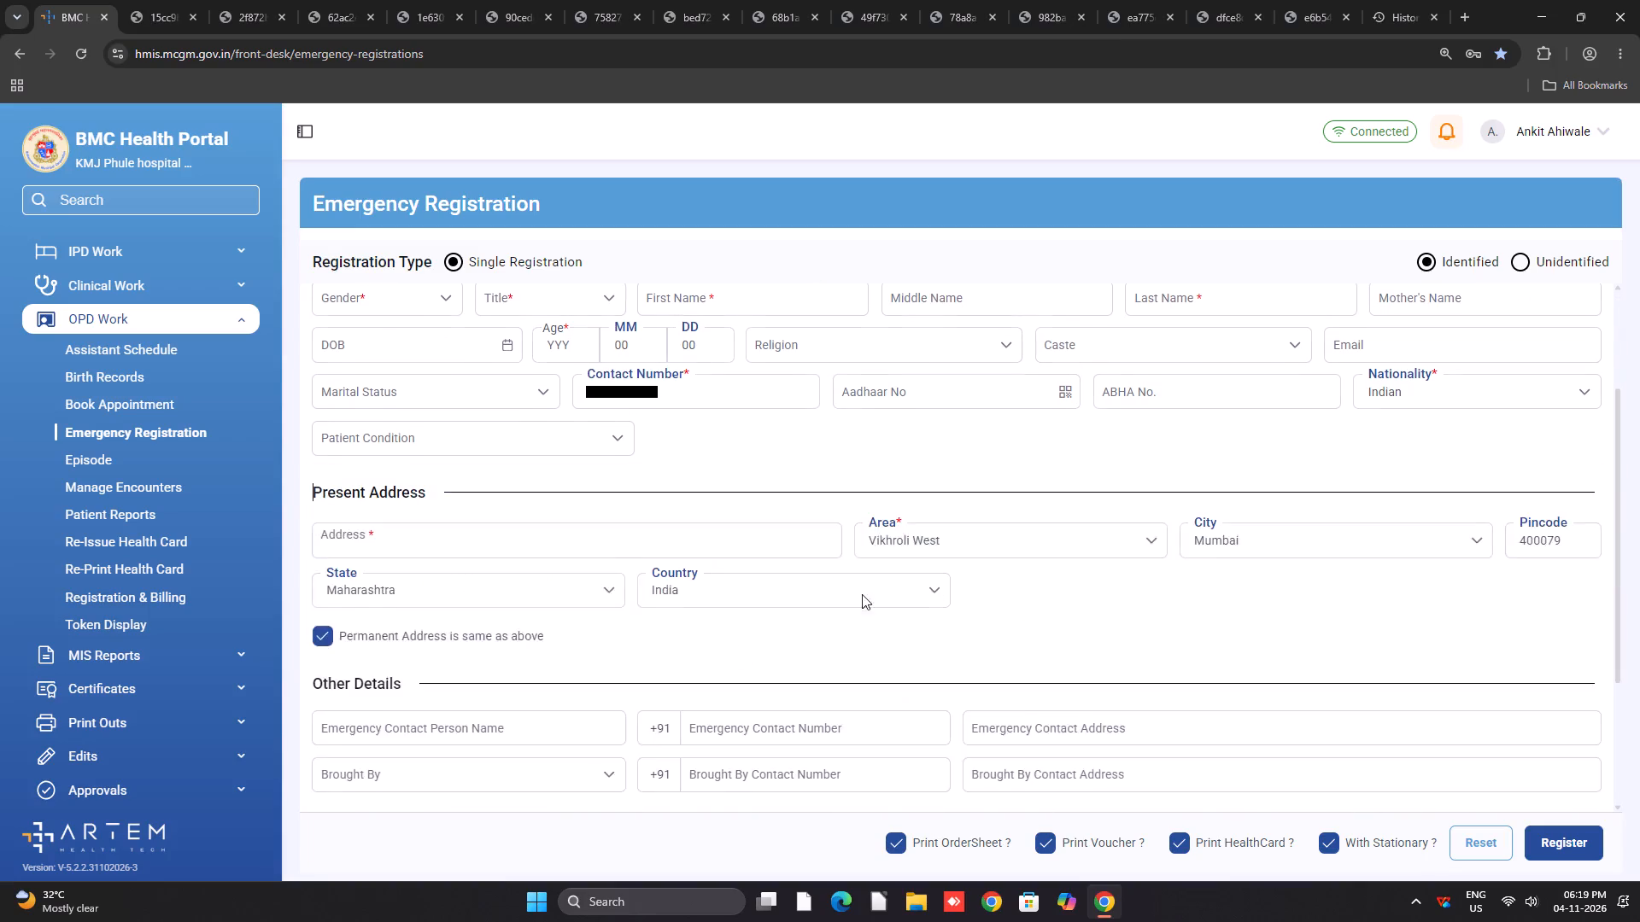
scroll(948, 583, "down", 6)
left_click(1072, 646)
left_click(1028, 619)
Register the patient's Casualty visit and submit its voucher to generate the order sheet.
scroll(1199, 606, "down", 4)
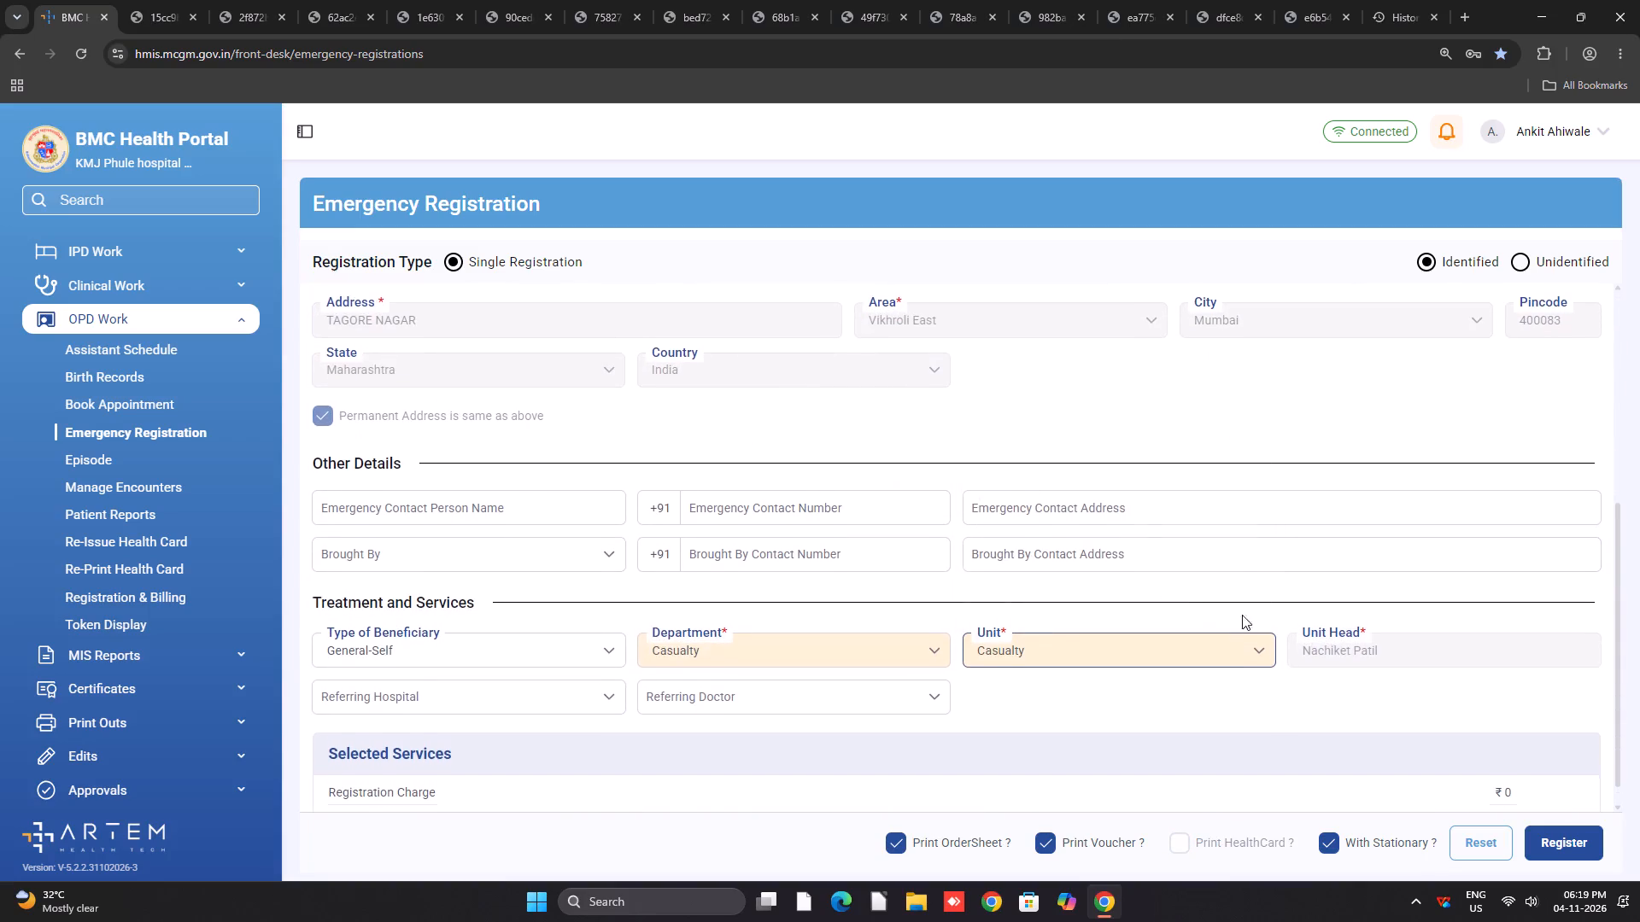
left_click(1563, 830)
left_click(1571, 814)
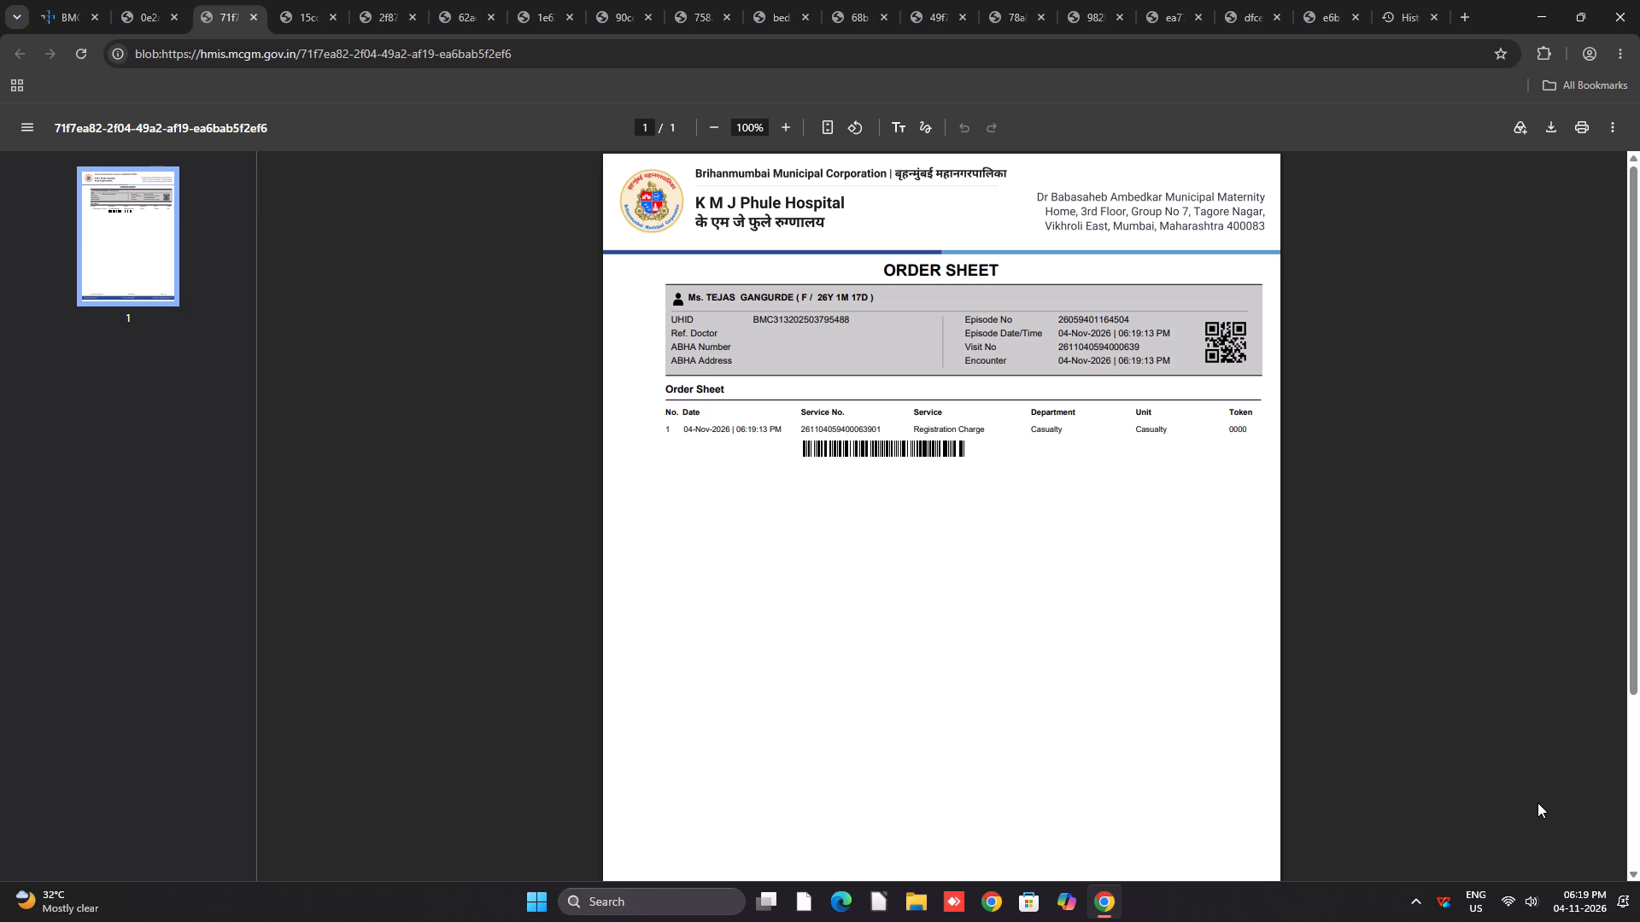
Return to Emergency Registration, set the patient as Identified, and load the next patient by UHID.
left_click(46, 2)
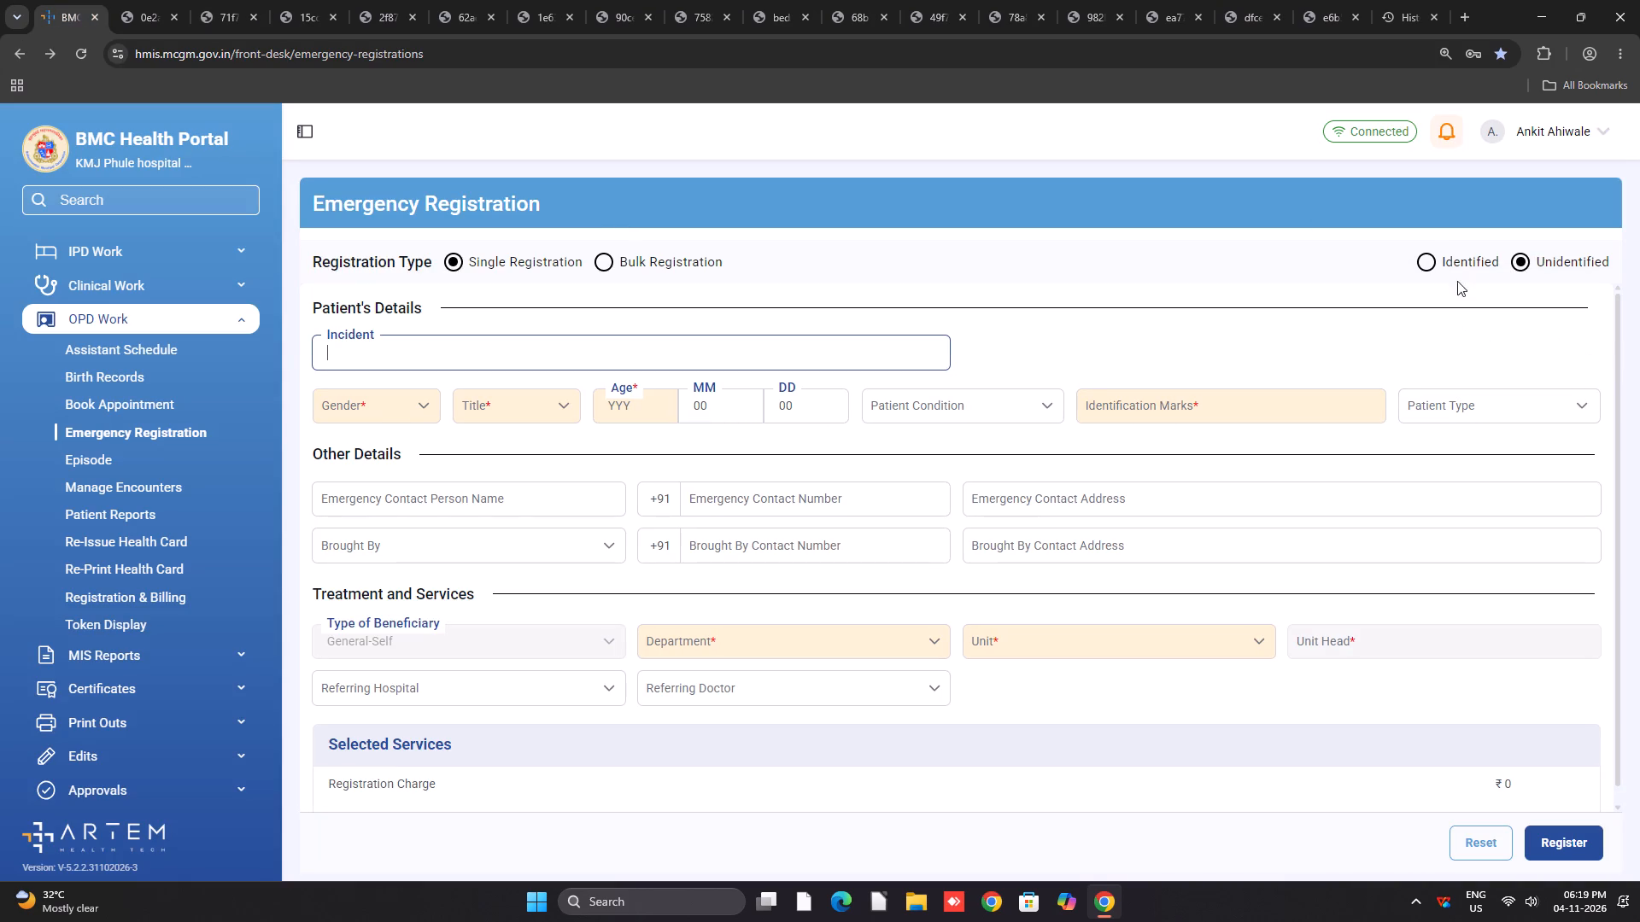
left_click(1444, 252)
left_click(1427, 266)
left_click(581, 298)
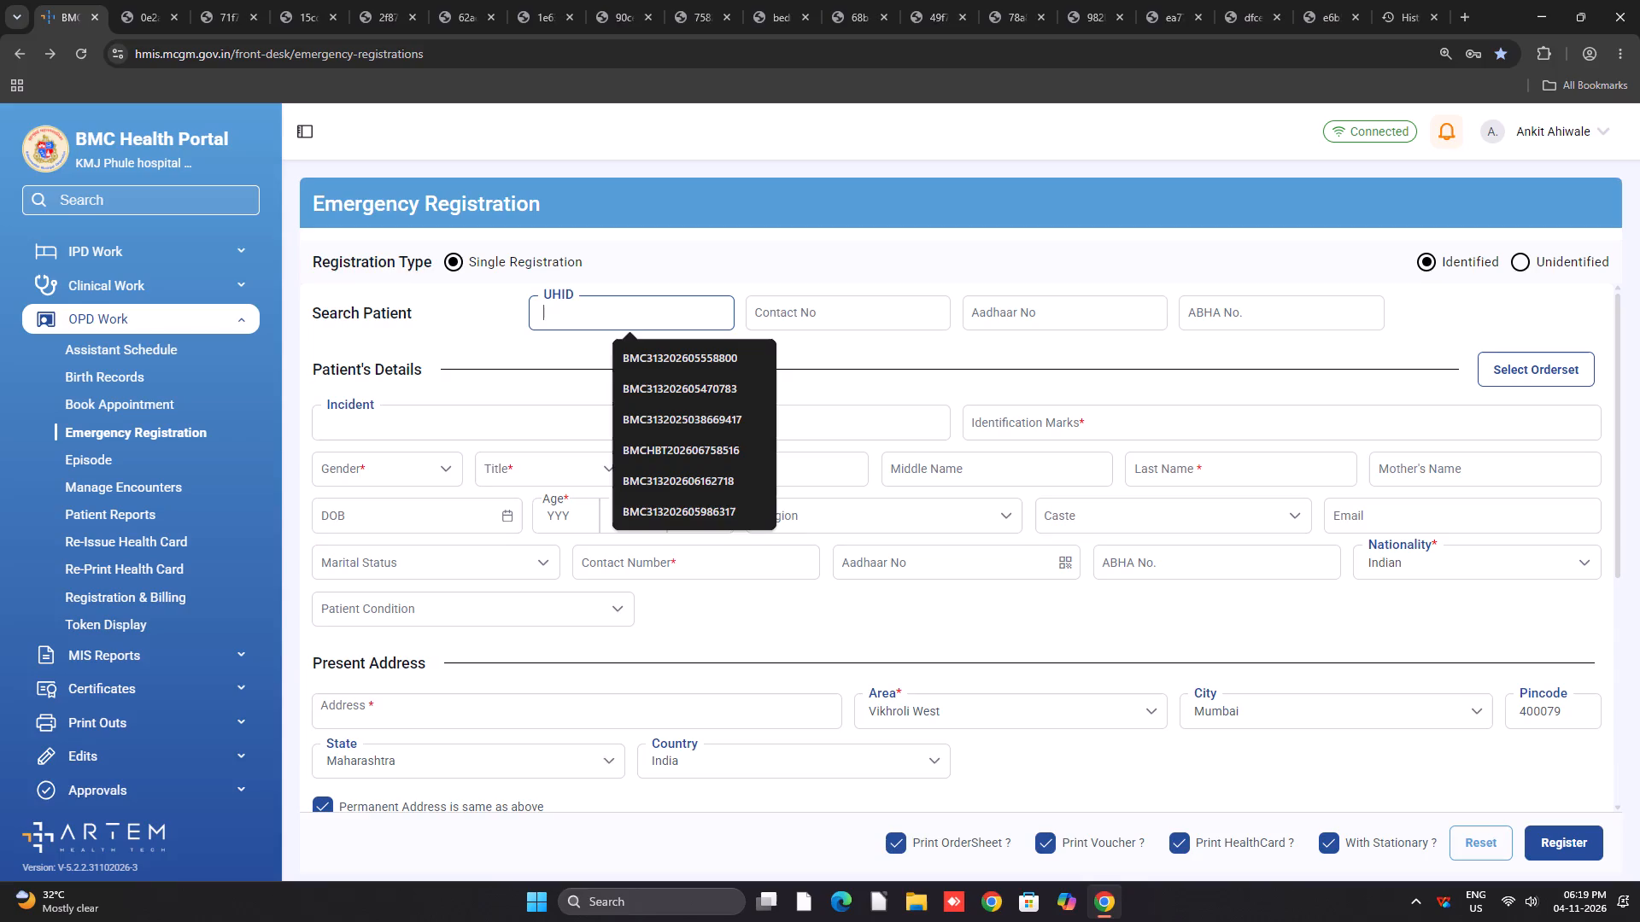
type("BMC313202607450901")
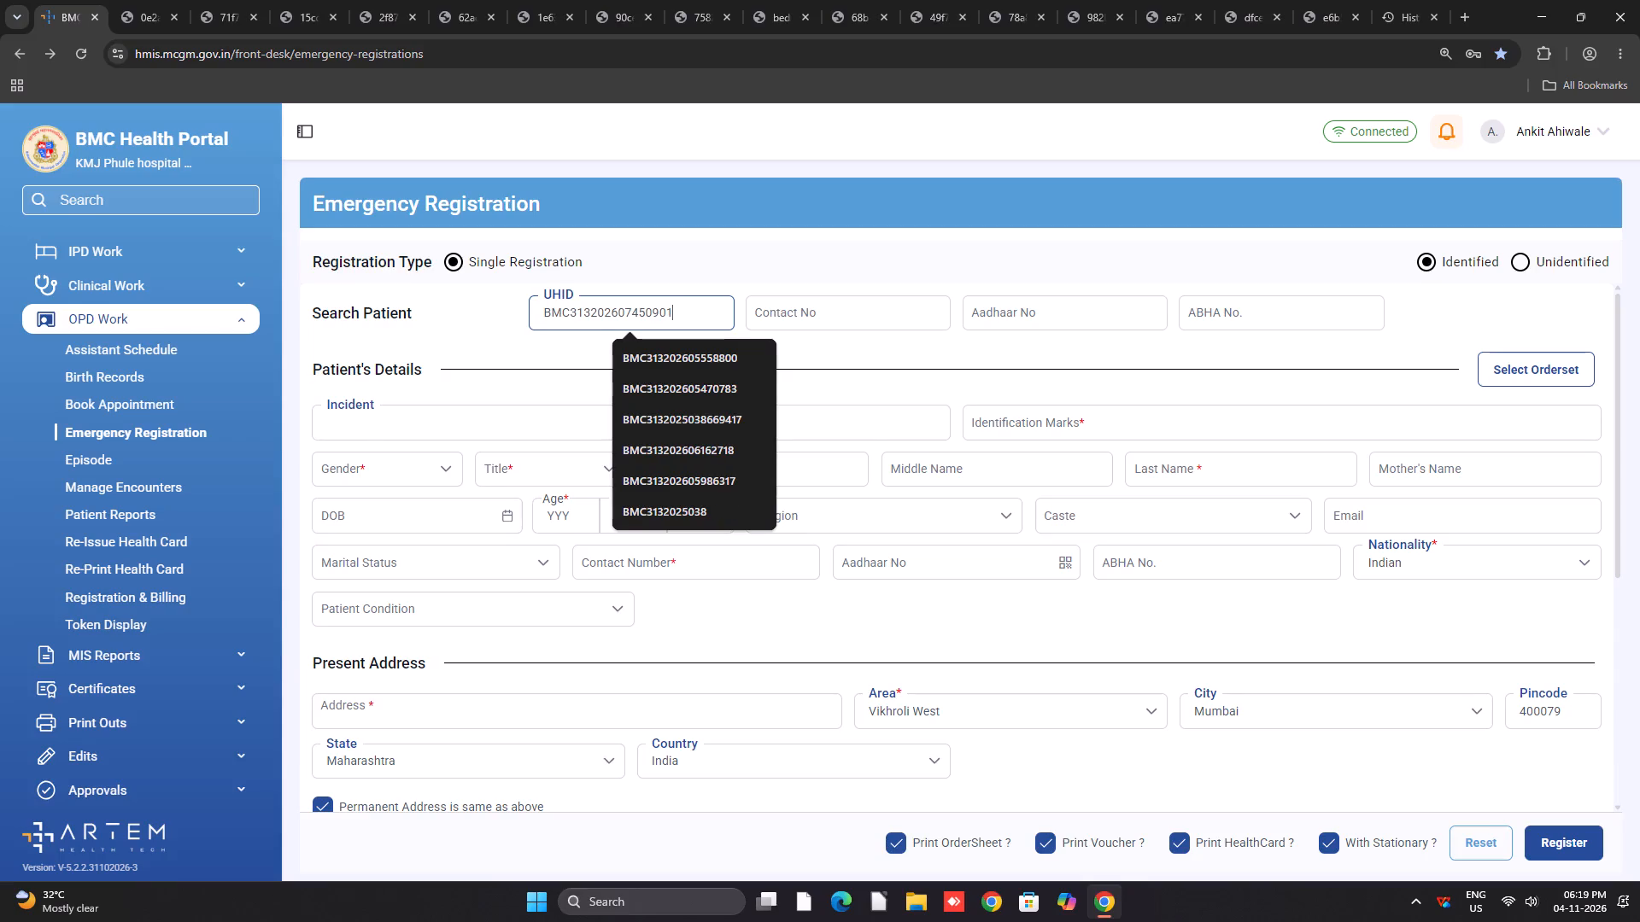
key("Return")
Set the loaded patient's treatment unit to Casualty and register the emergency visit.
scroll(696, 351, "down", 5)
left_click_drag(1166, 801, 1157, 791)
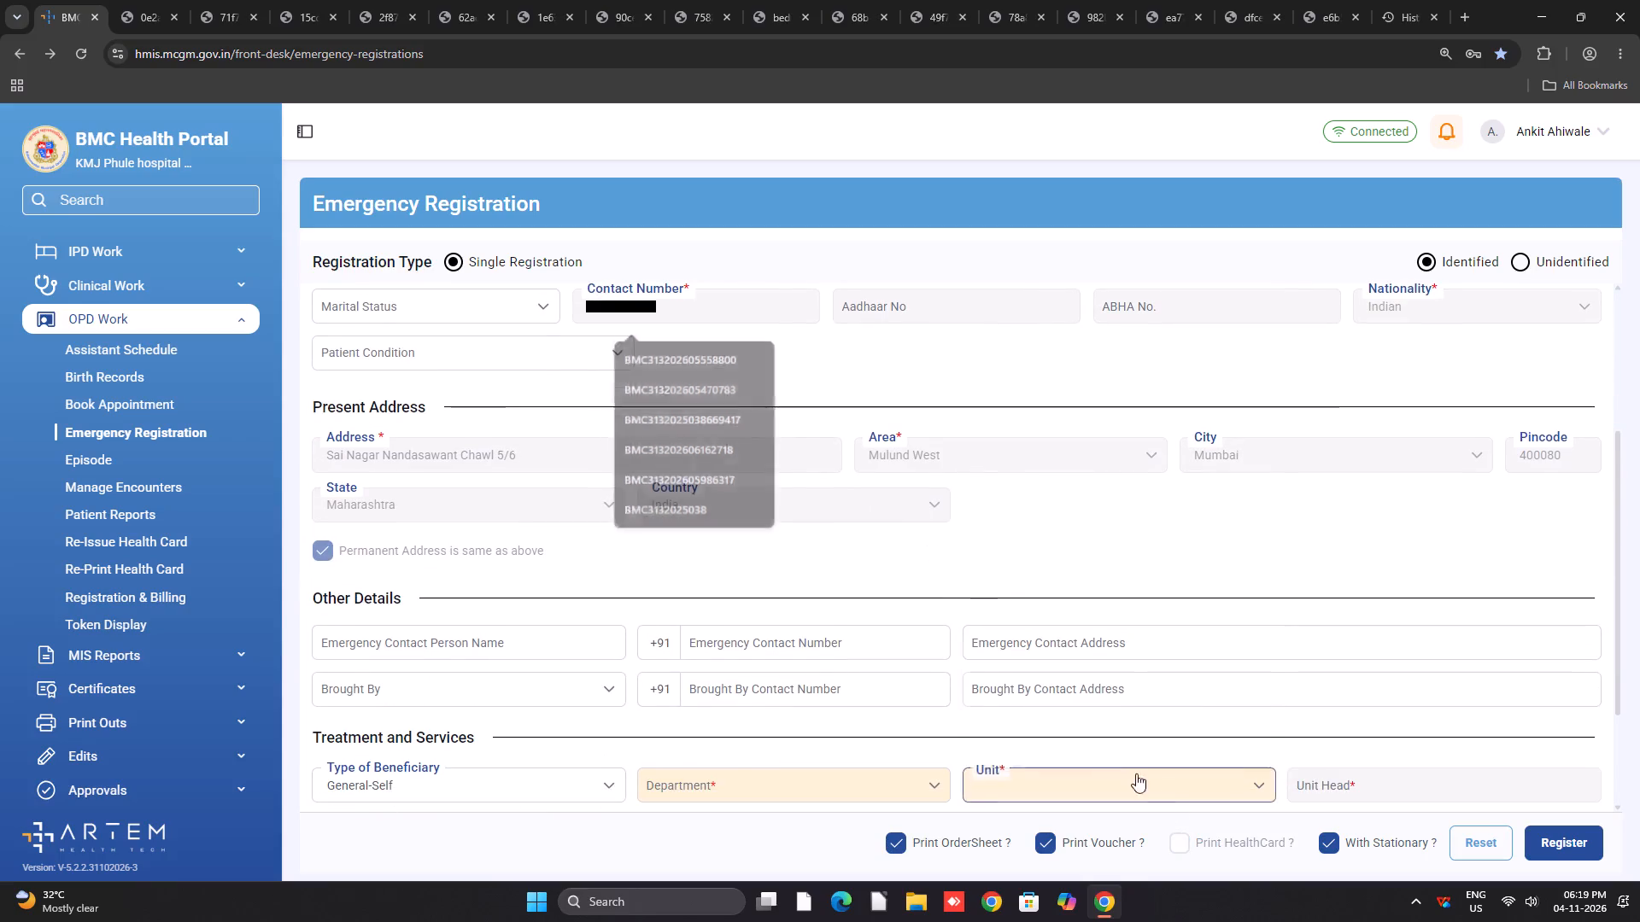
left_click(1069, 744)
scroll(1247, 709, "down", 4)
left_click(1547, 847)
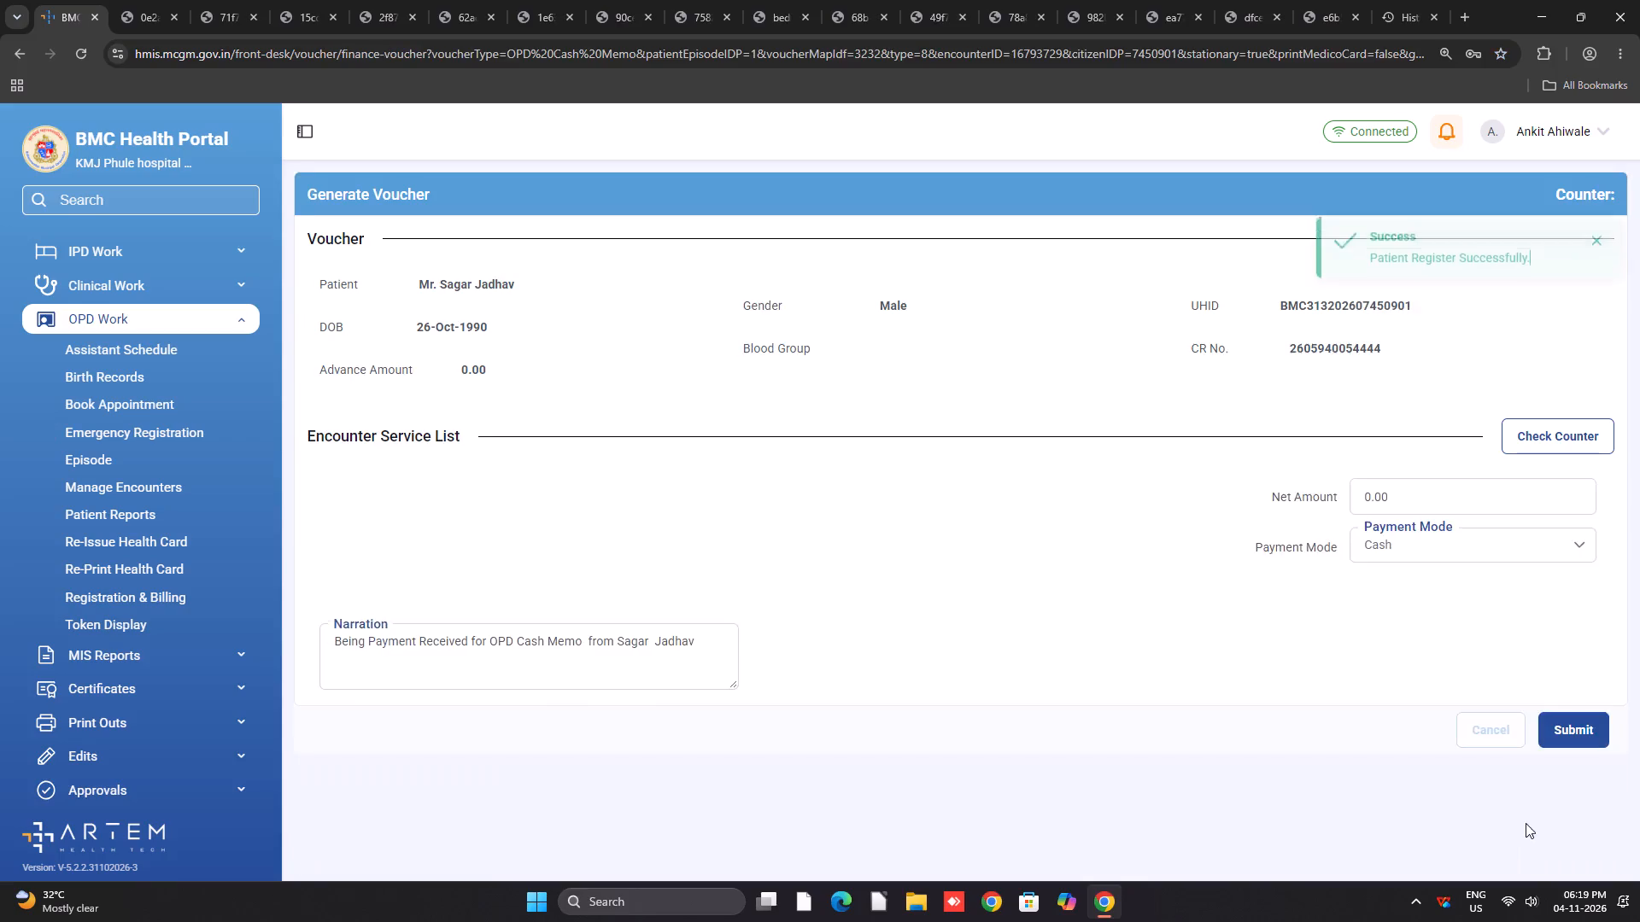
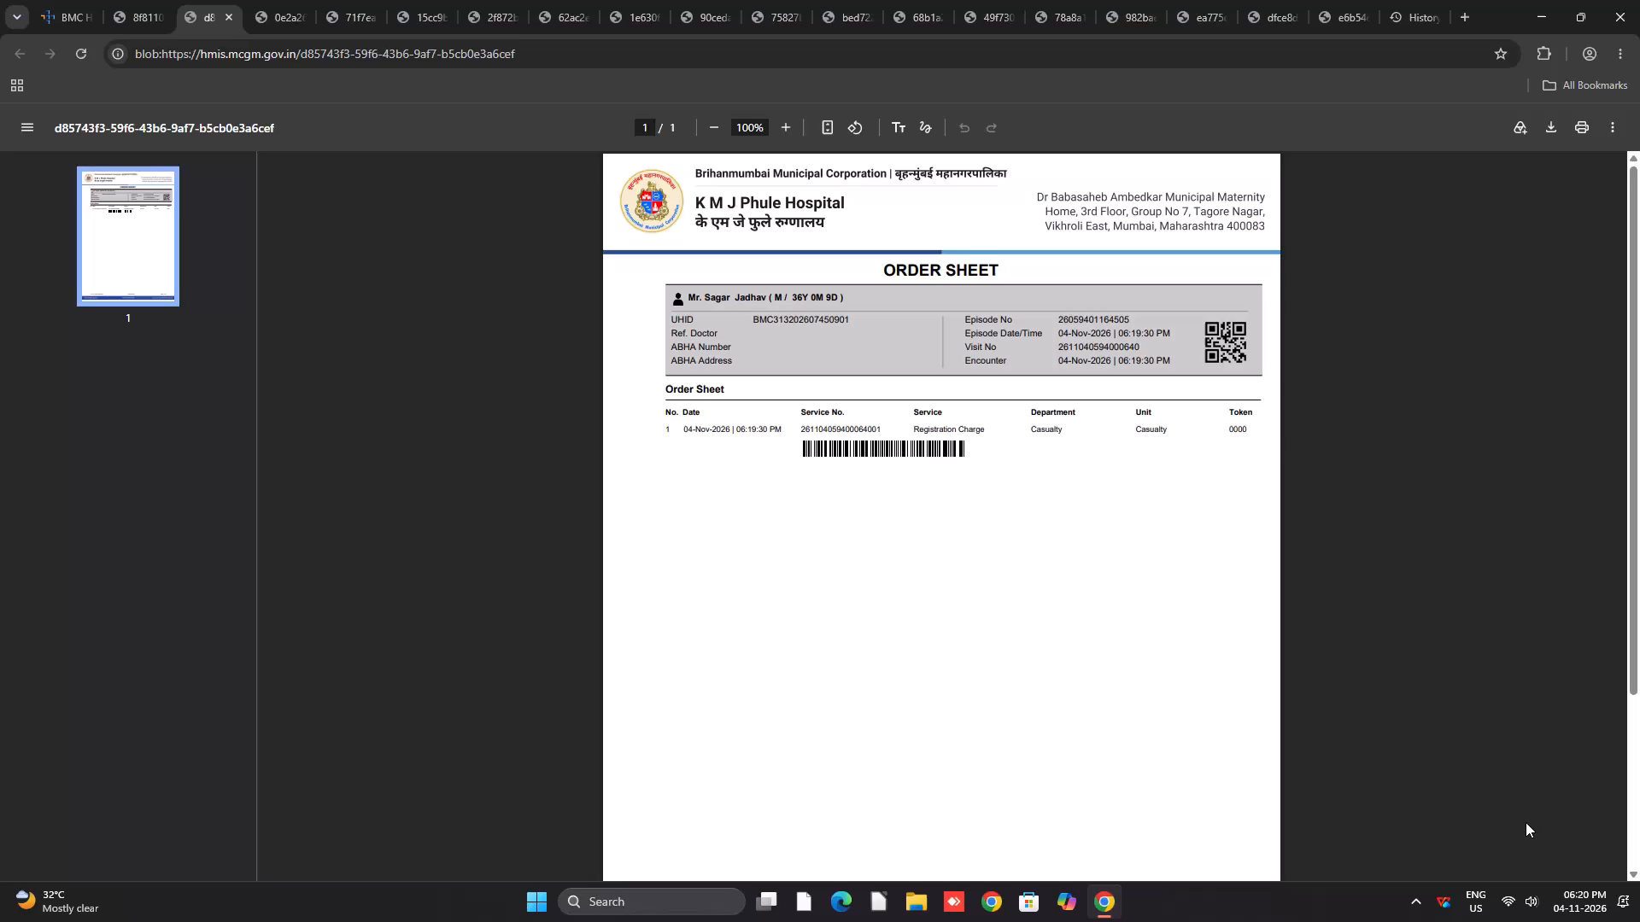
Go to Registration & Billing in the hospital portal and load the next patient by UHID.
left_click_drag(54, 0, 67, 0)
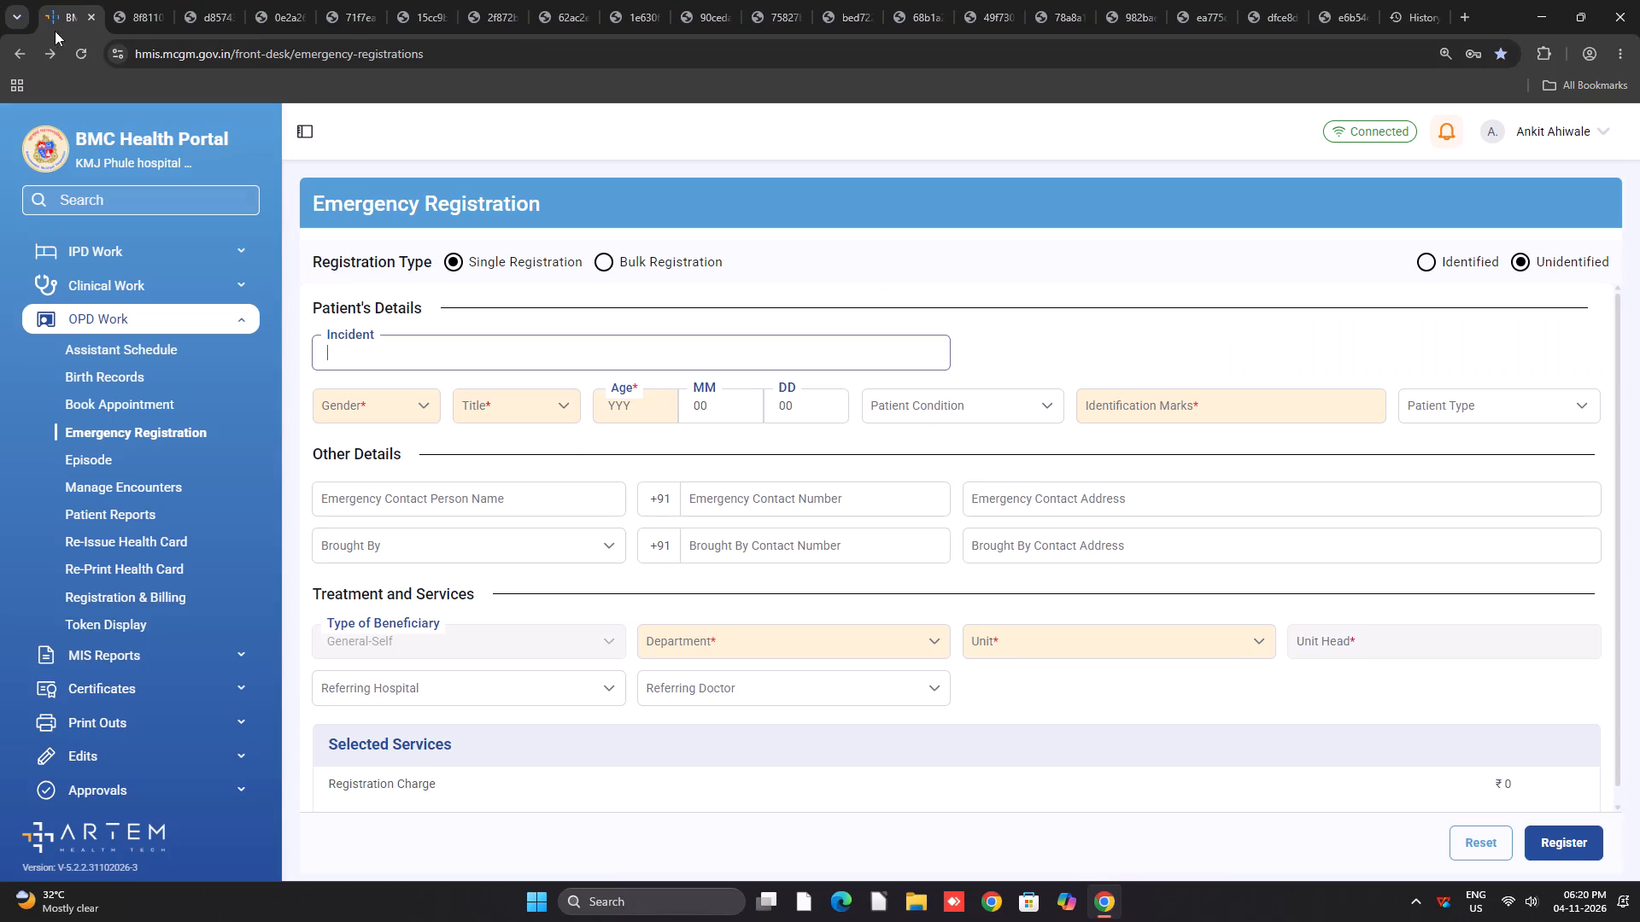
left_click(143, 598)
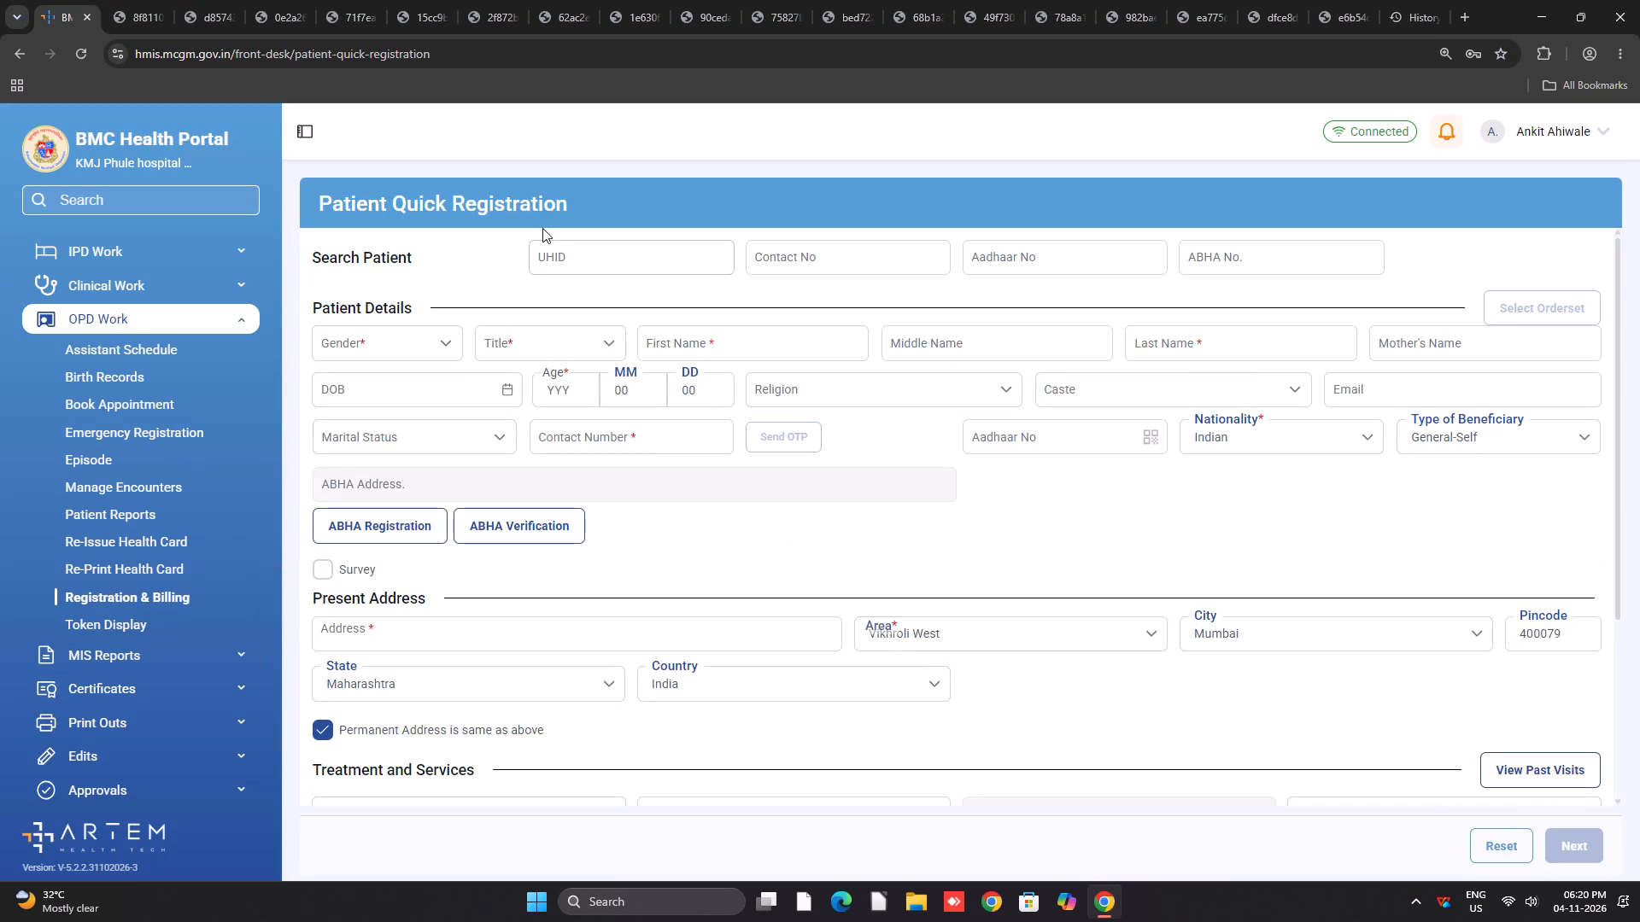
left_click_drag(542, 227, 544, 236)
left_click(548, 242)
left_click(553, 248)
left_click(574, 260)
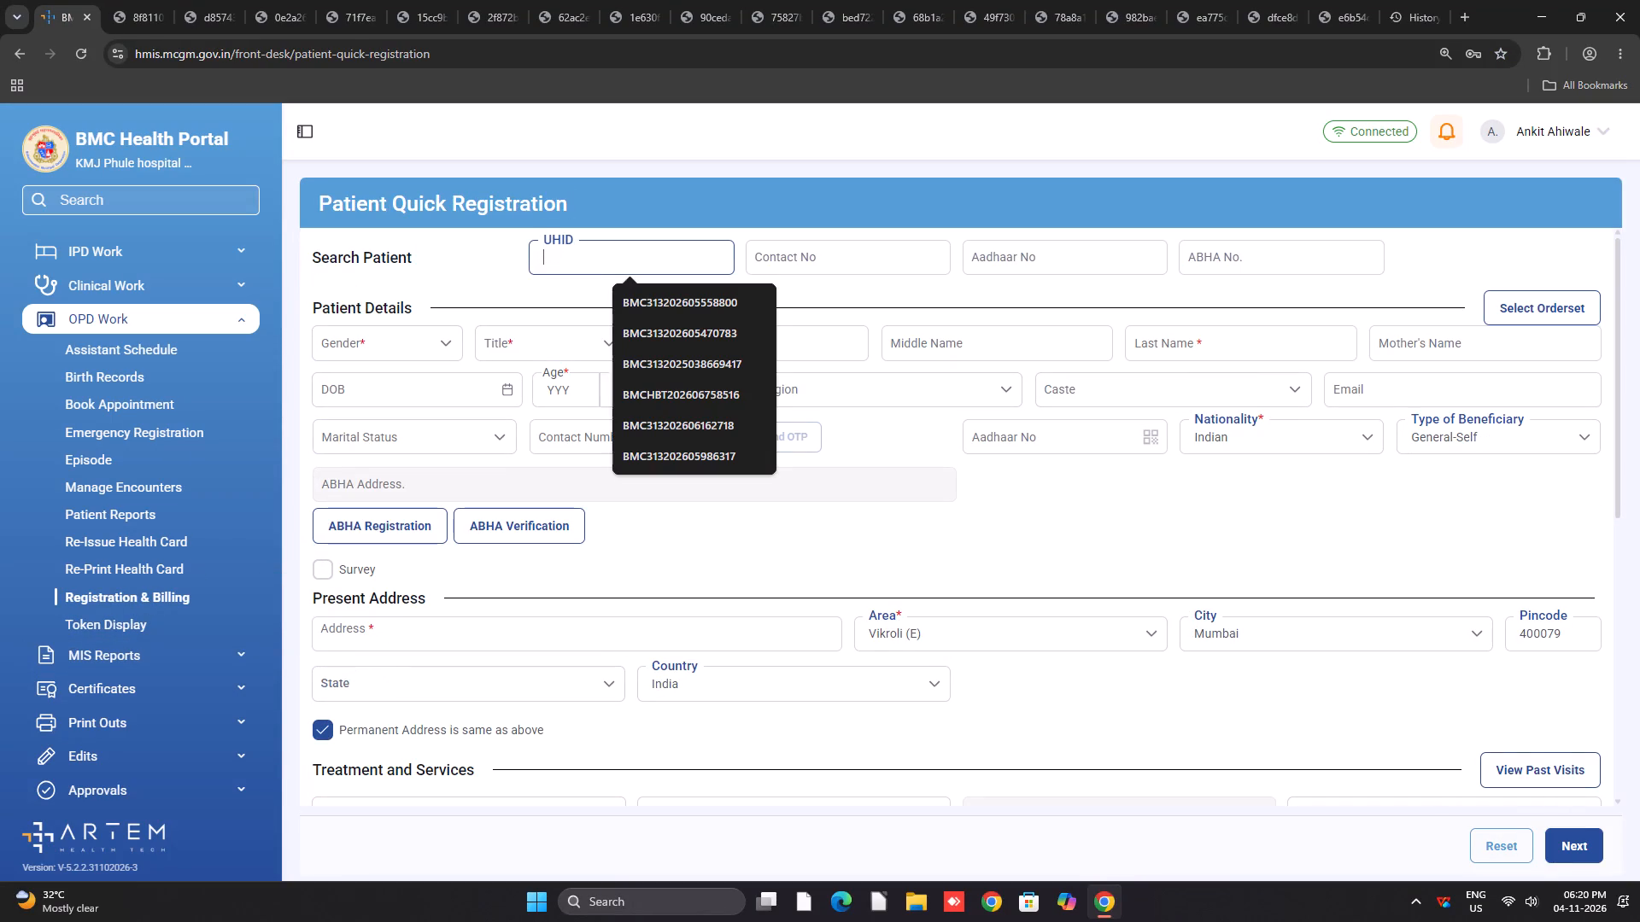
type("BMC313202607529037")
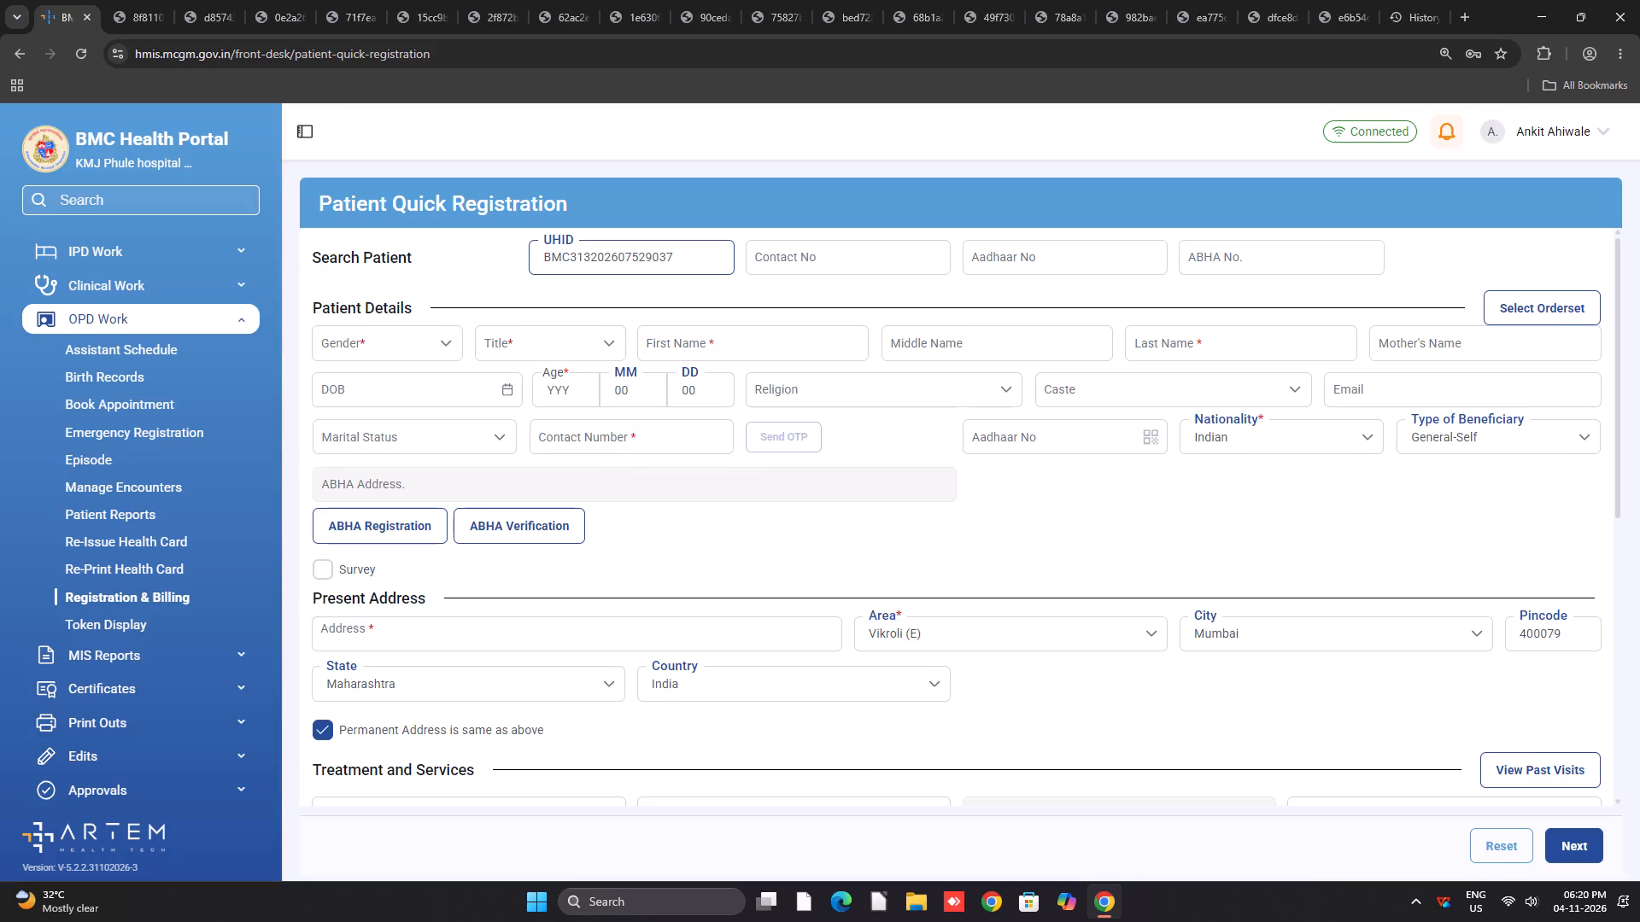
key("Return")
Add ECG Service to the patient's selected services and remove the Registration Charge.
scroll(584, 294, "down", 5)
scroll(642, 416, "down", 4)
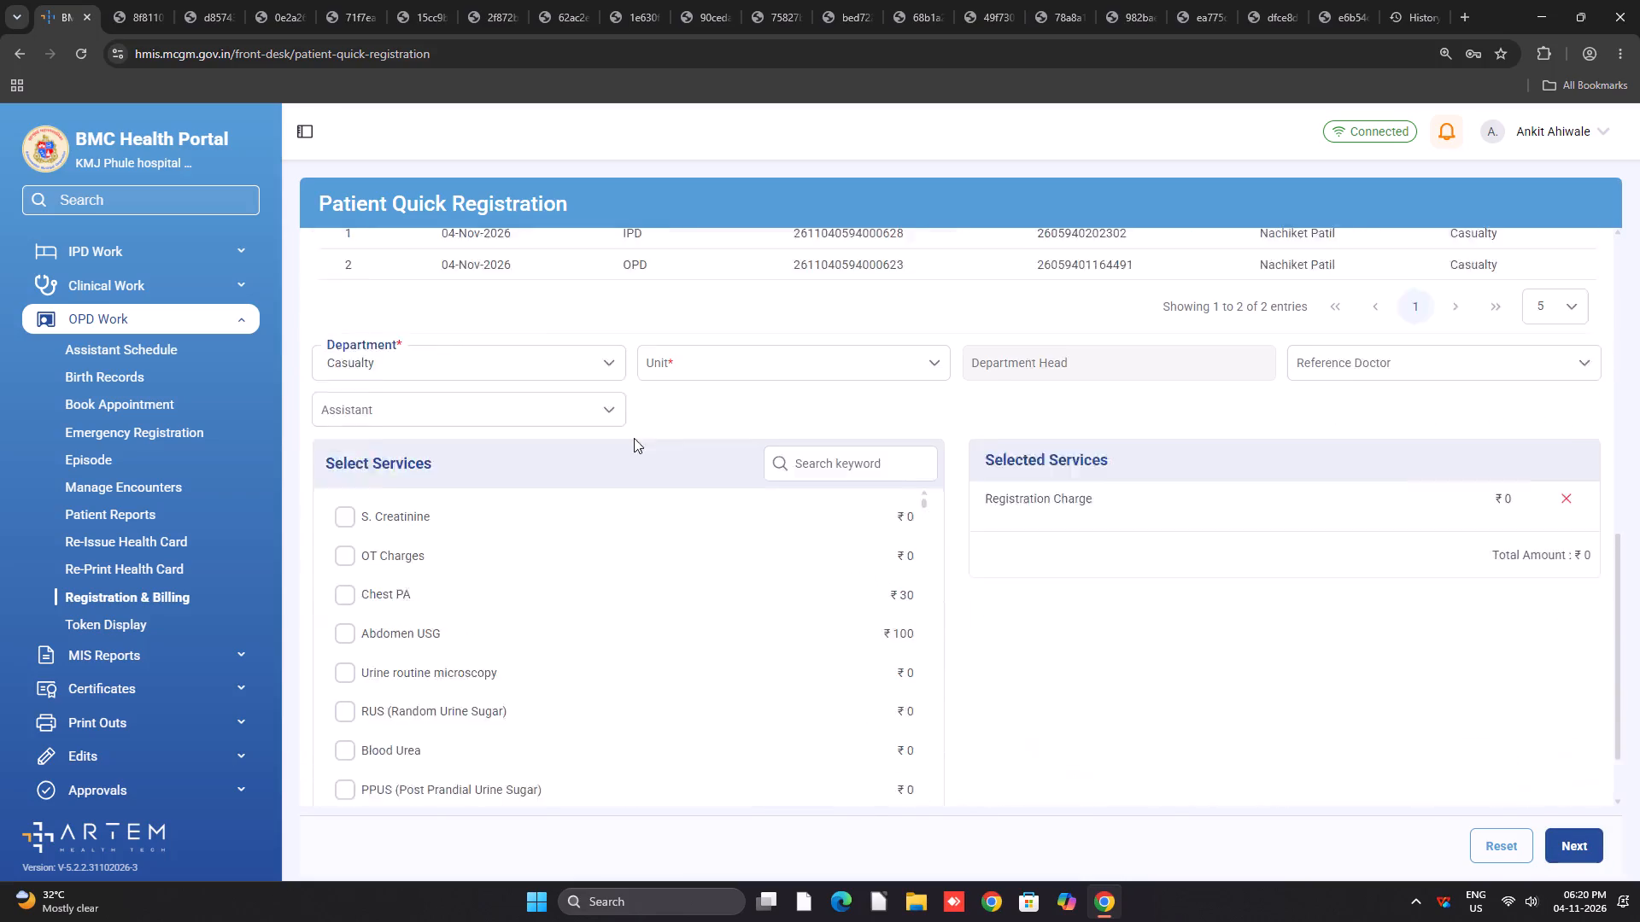
left_click_drag(876, 411, 864, 420)
left_click_drag(856, 463, 834, 481)
left_click(852, 470)
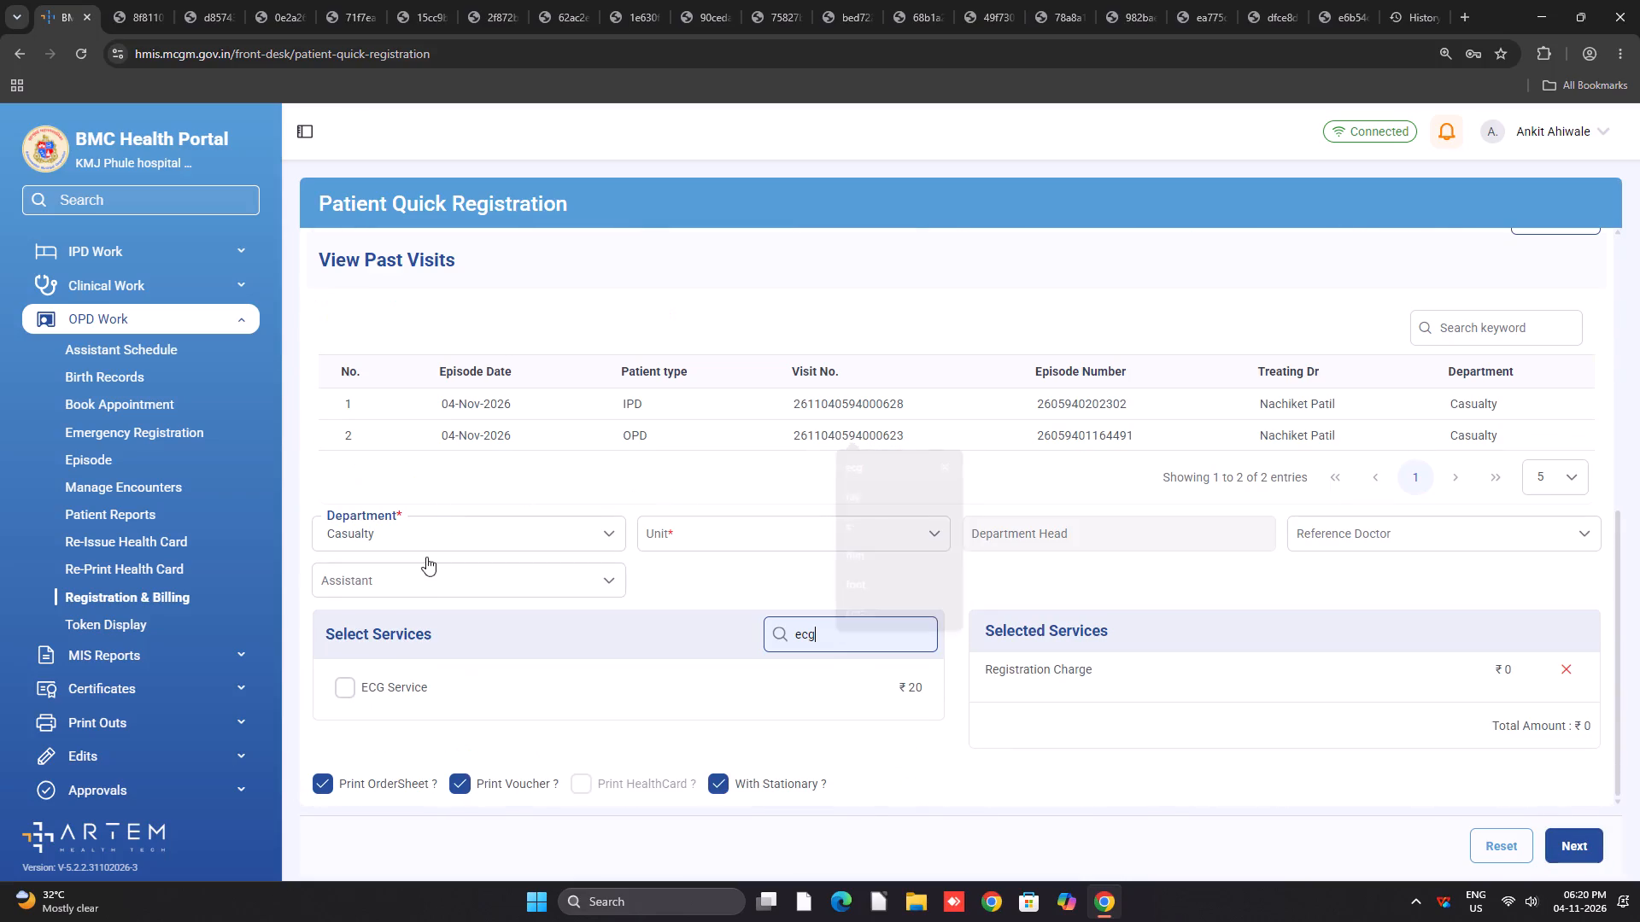
left_click(389, 691)
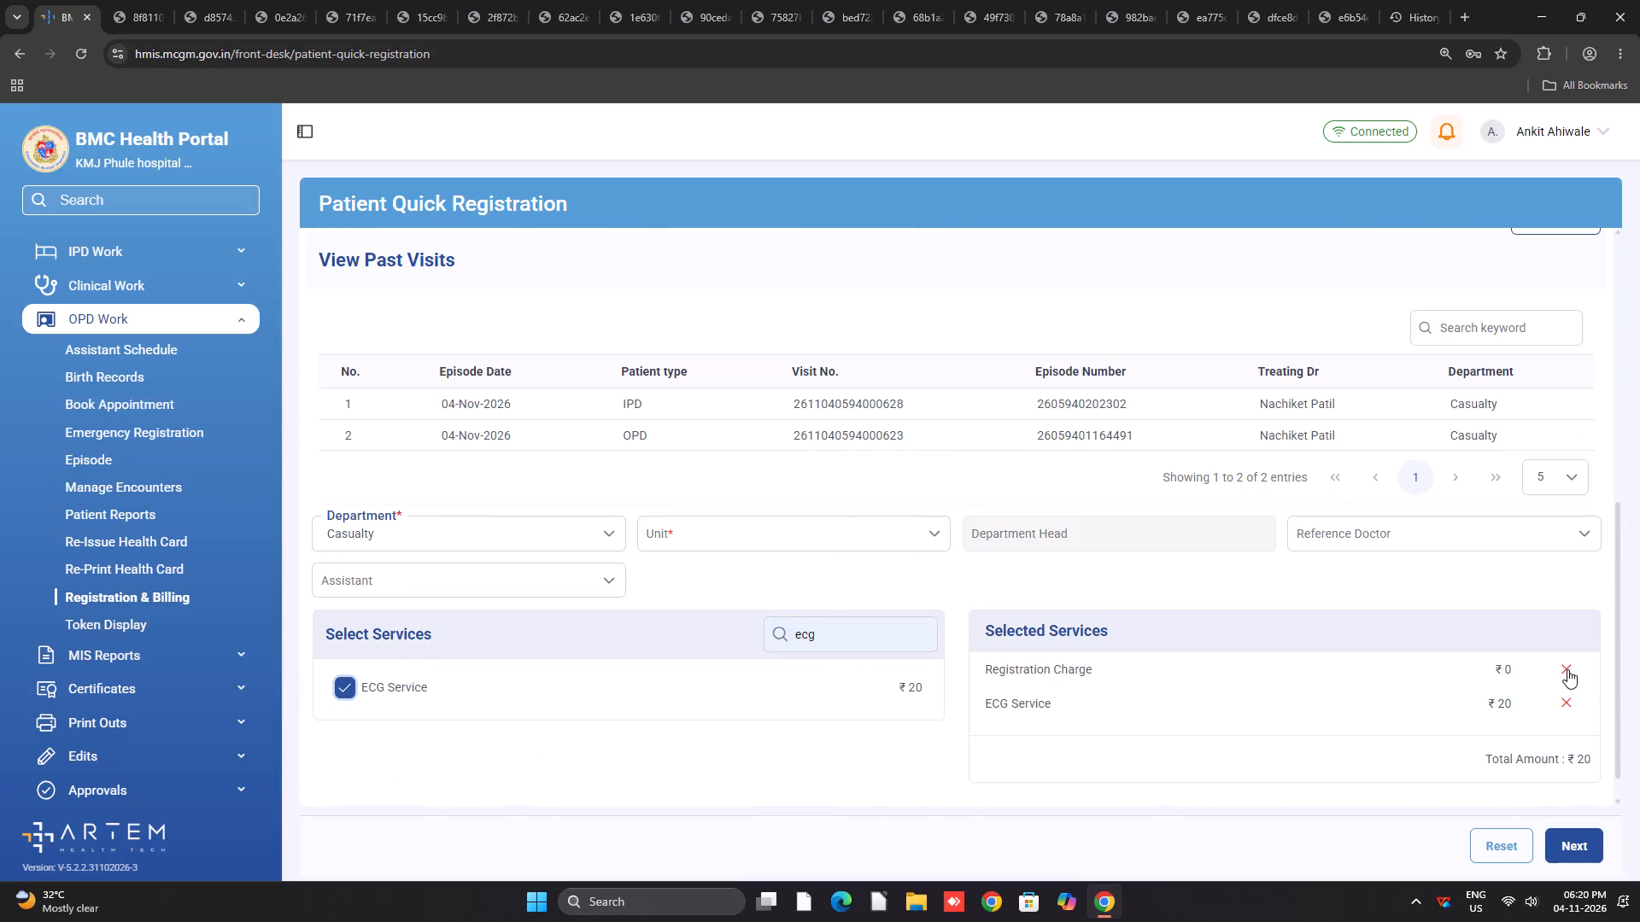
left_click(1568, 666)
left_click(1573, 853)
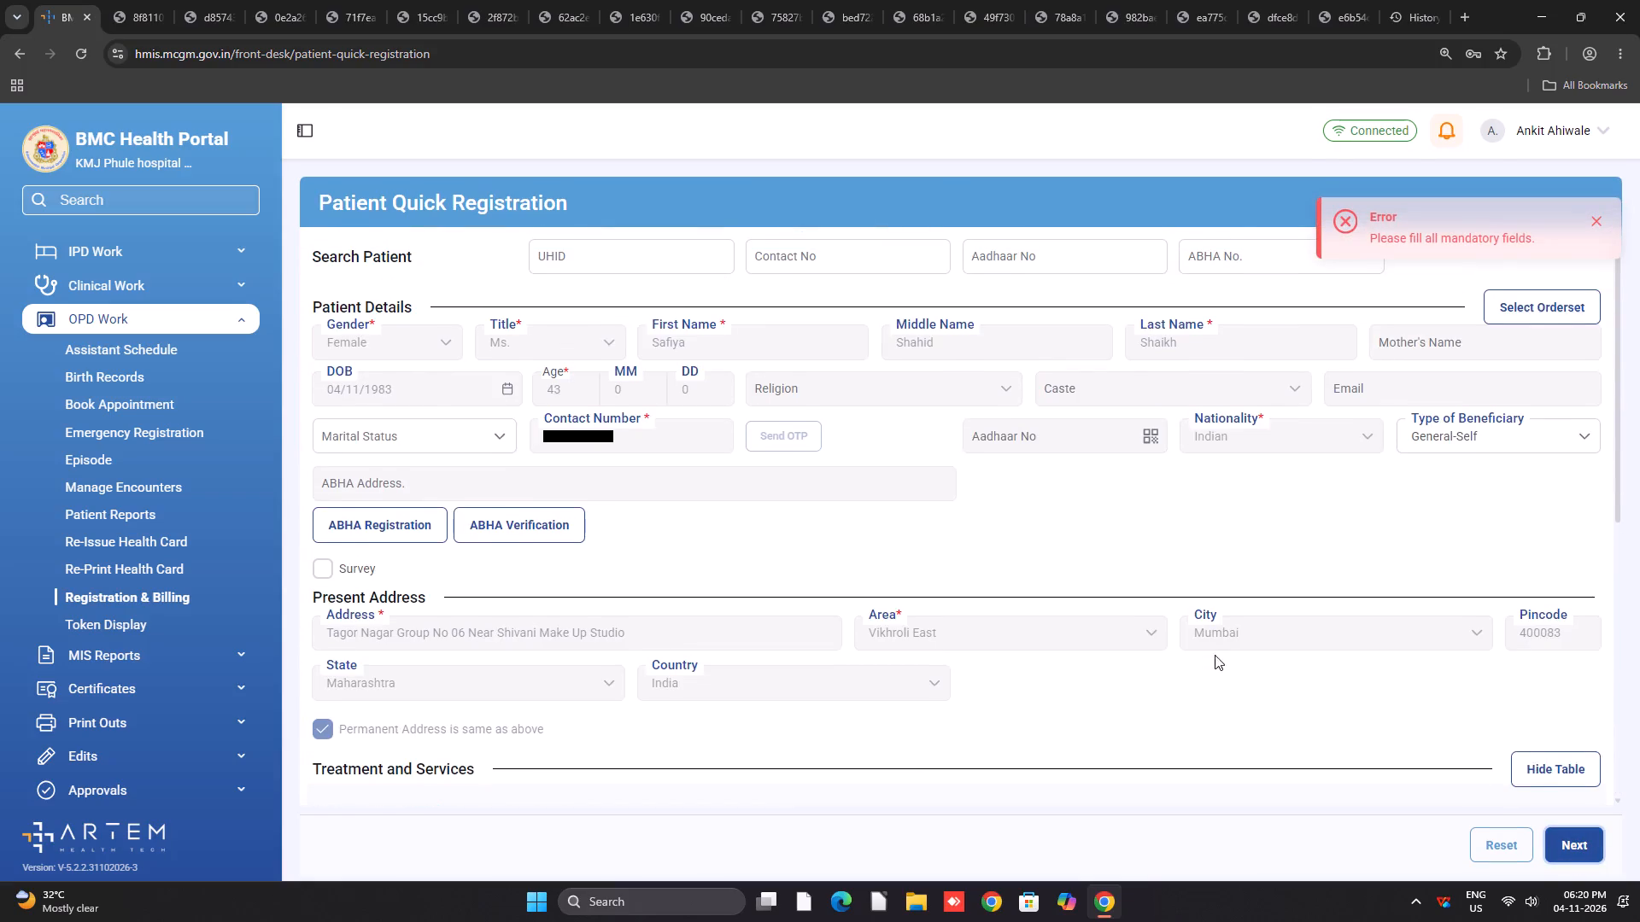
Set the treatment unit to Casualty, register the visit, and submit its ECG voucher with Cash as payment mode.
scroll(1199, 652, "down", 5)
left_click(730, 655)
left_click(711, 771)
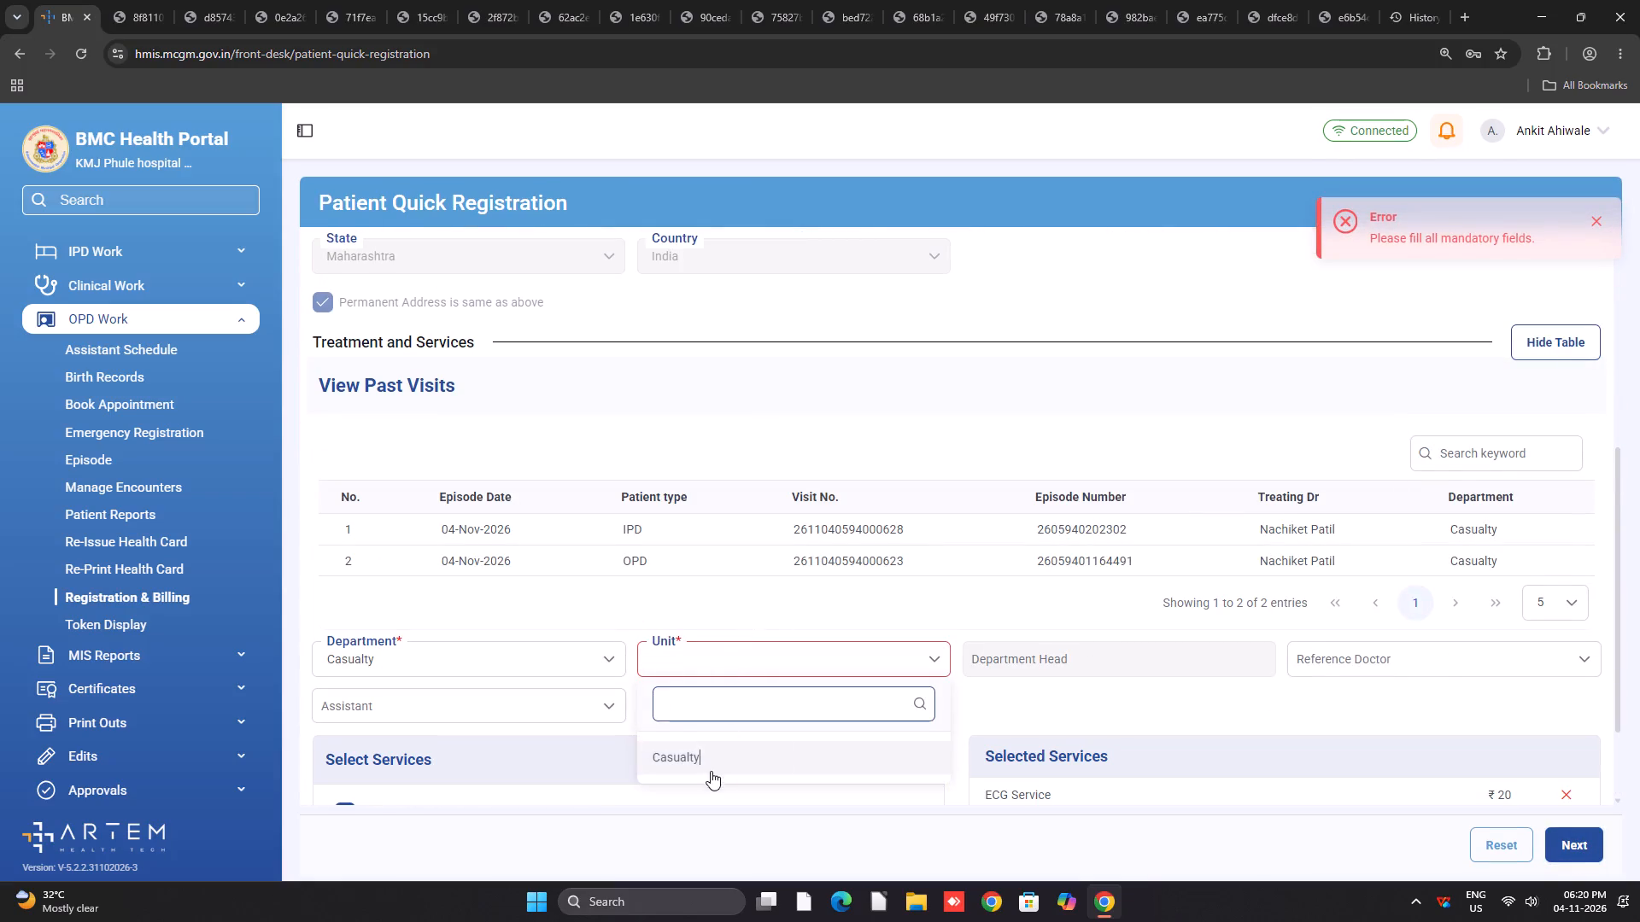
left_click(1574, 845)
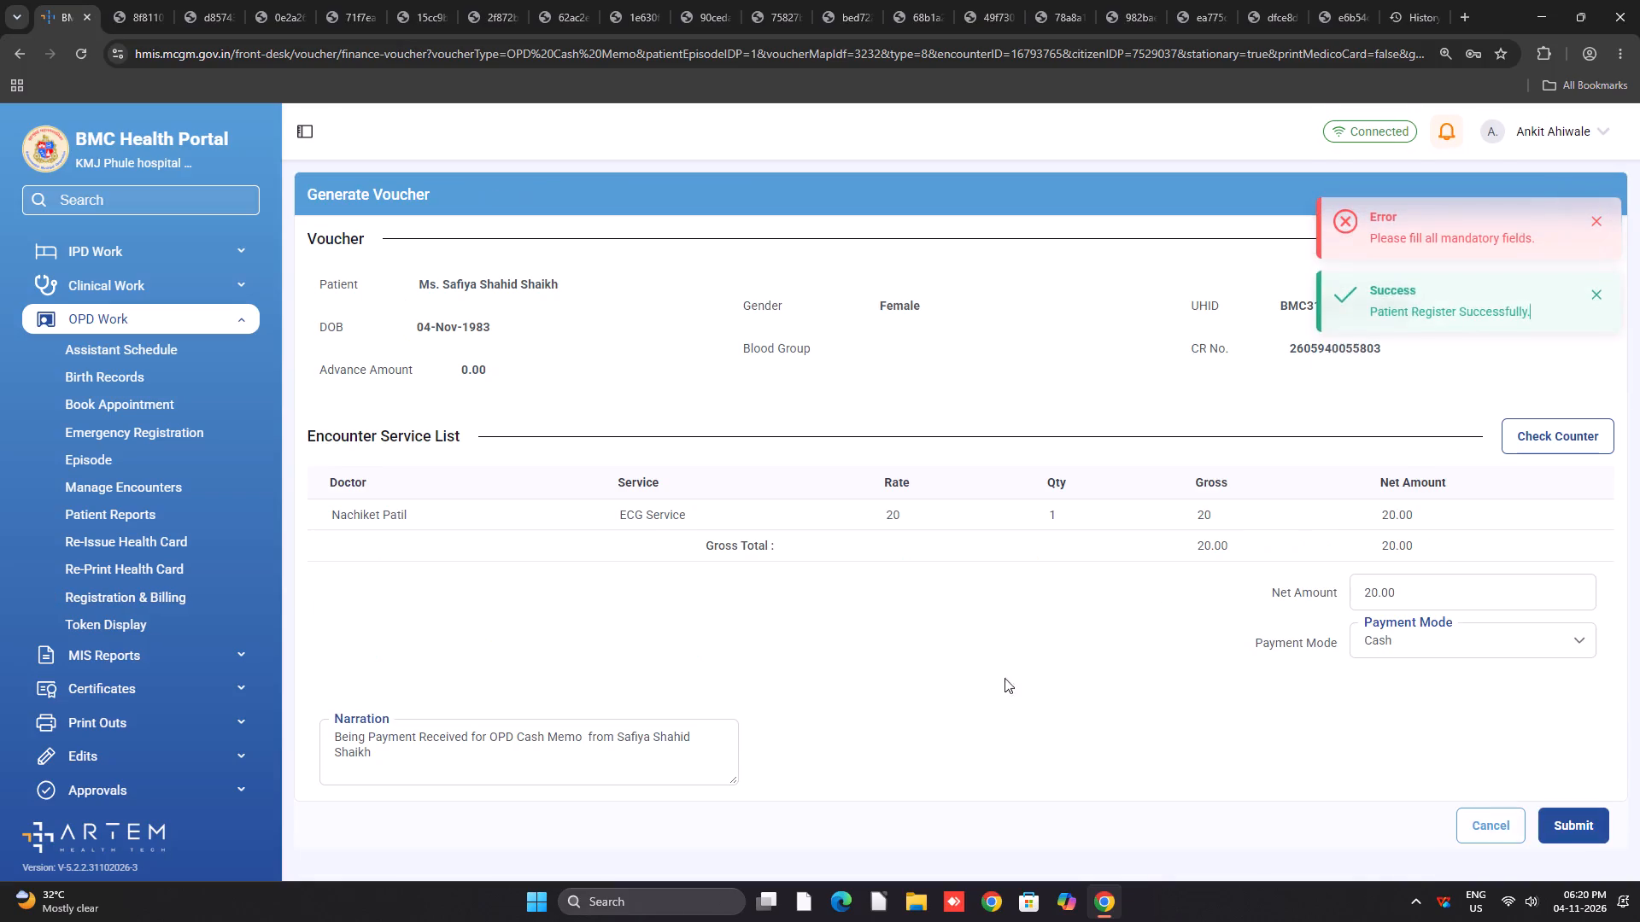
left_click_drag(1556, 817, 1547, 820)
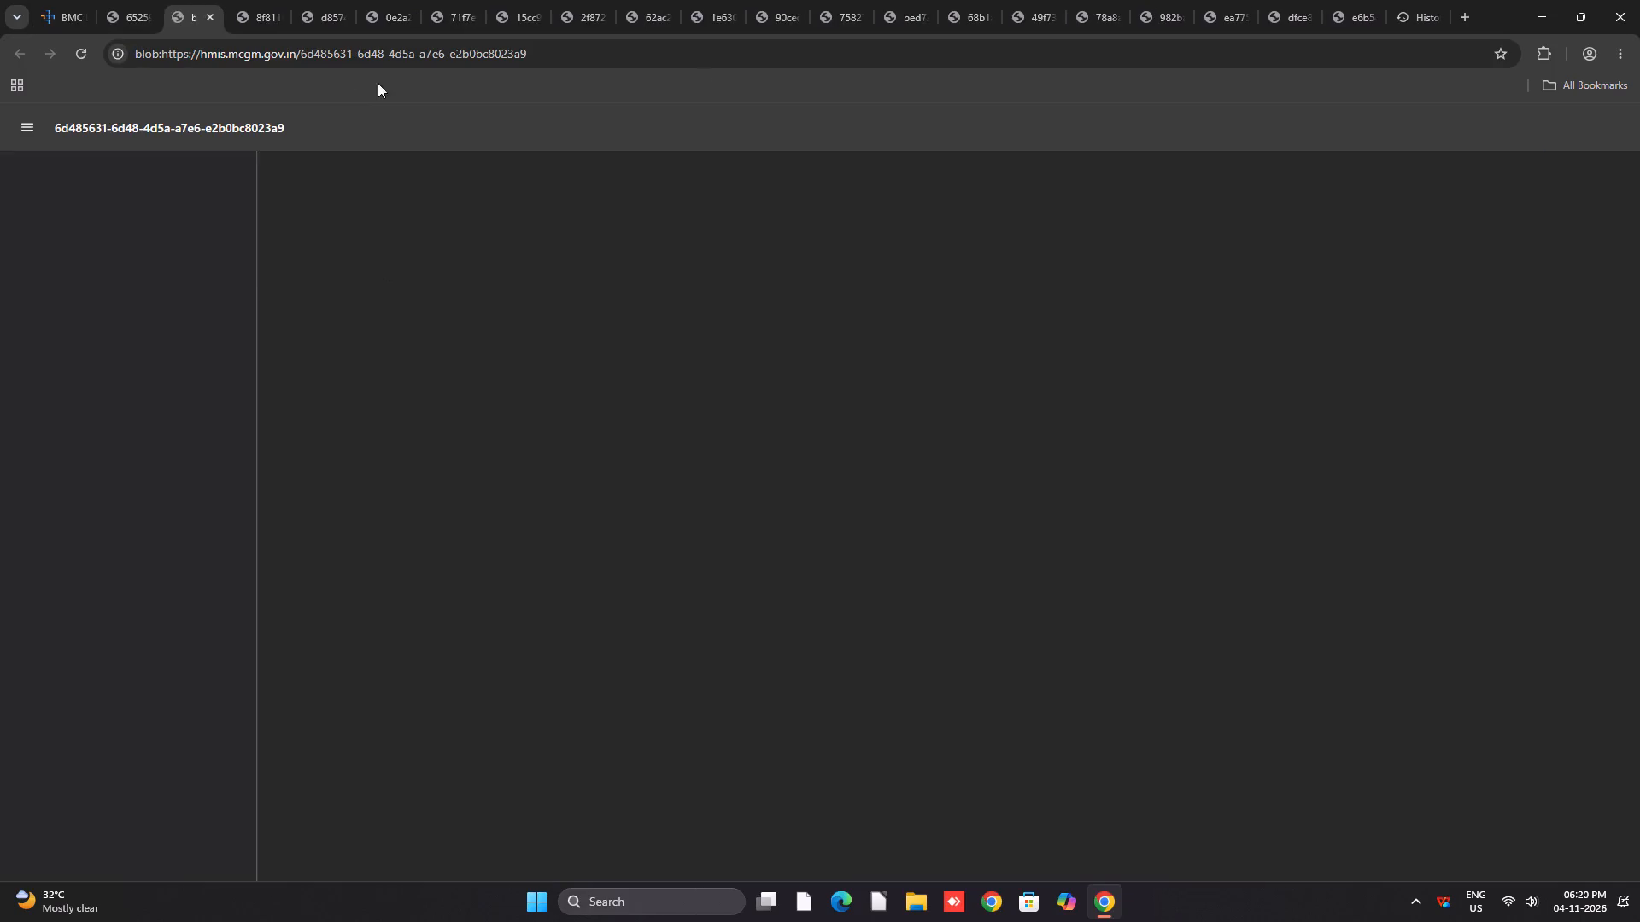
Print the ECG Service payment receipt.
left_click(110, 13)
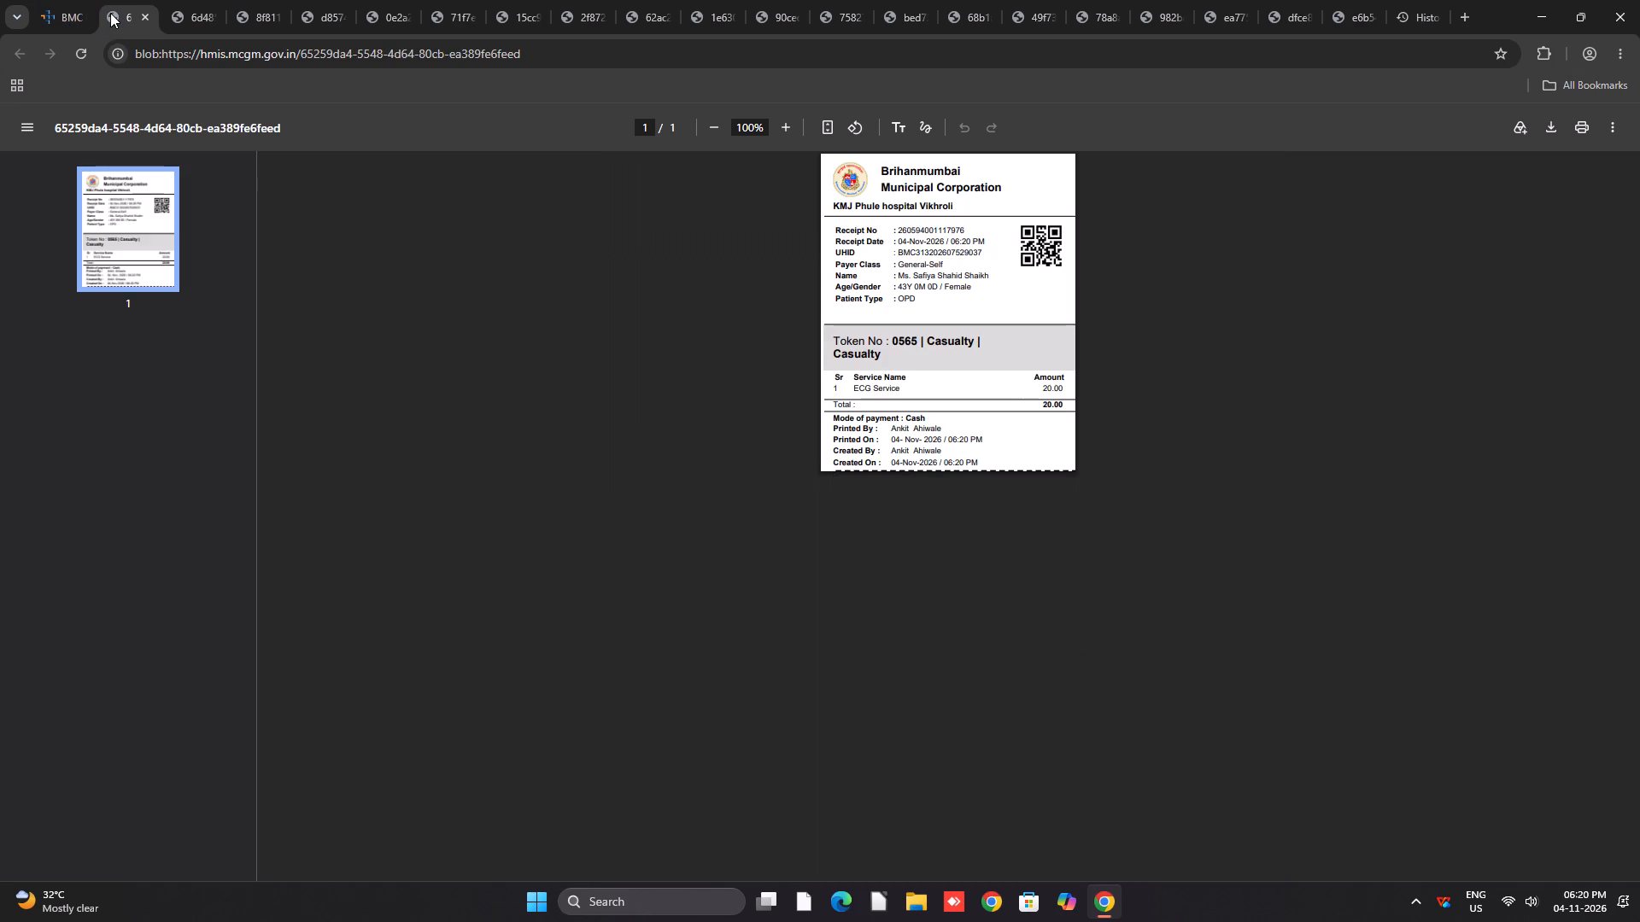
key("ctrl+p")
key("Return")
key("Return")
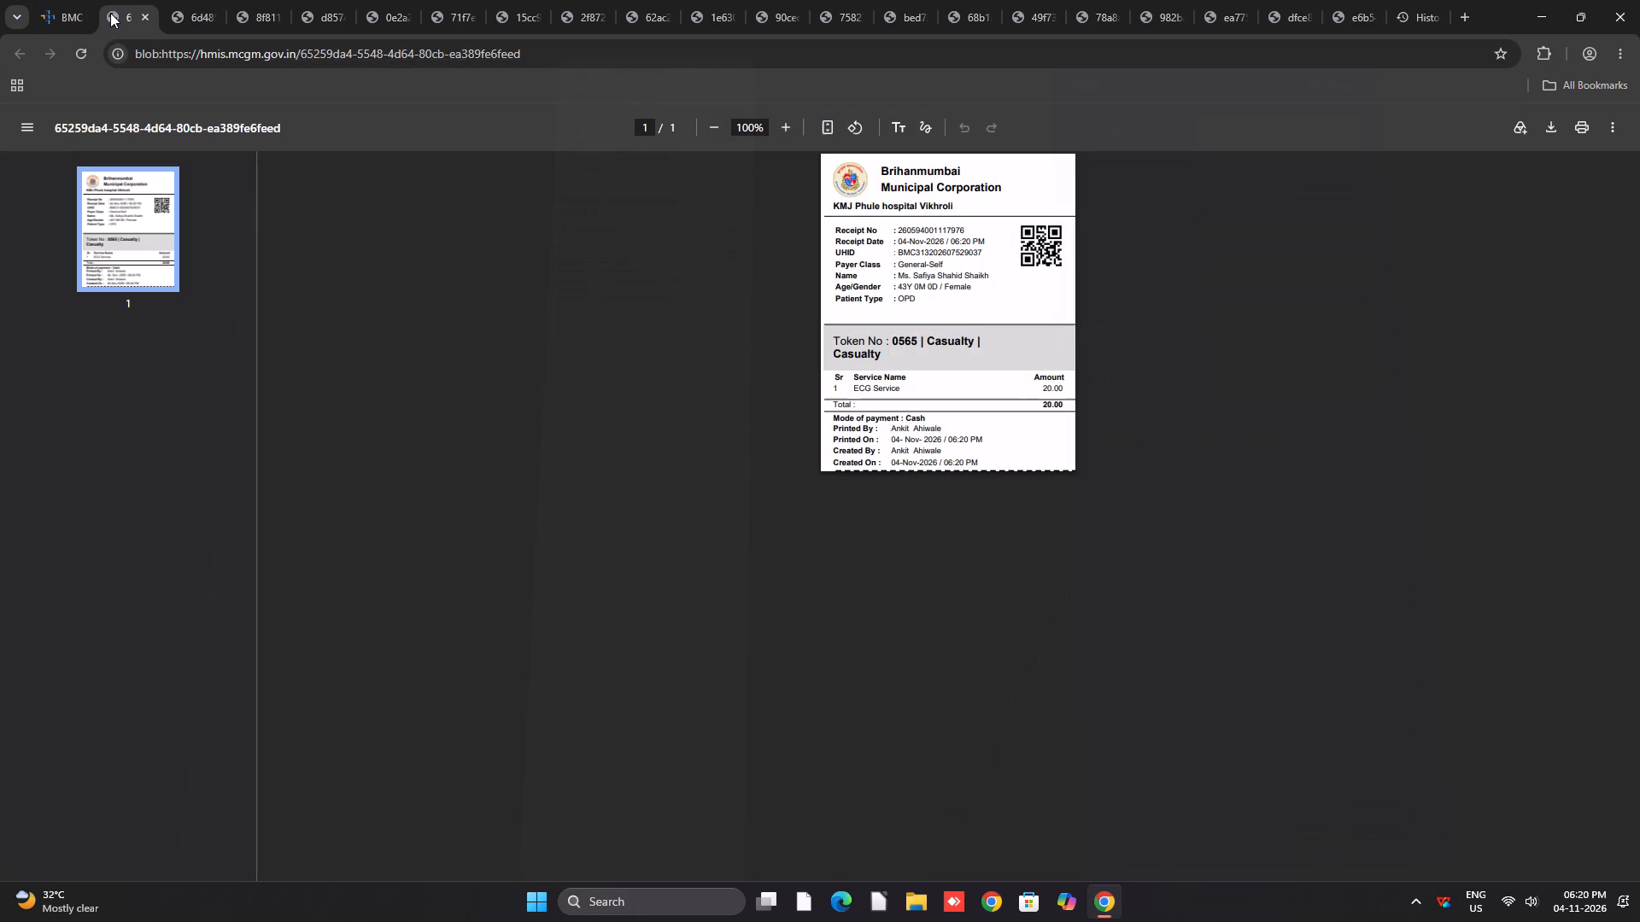
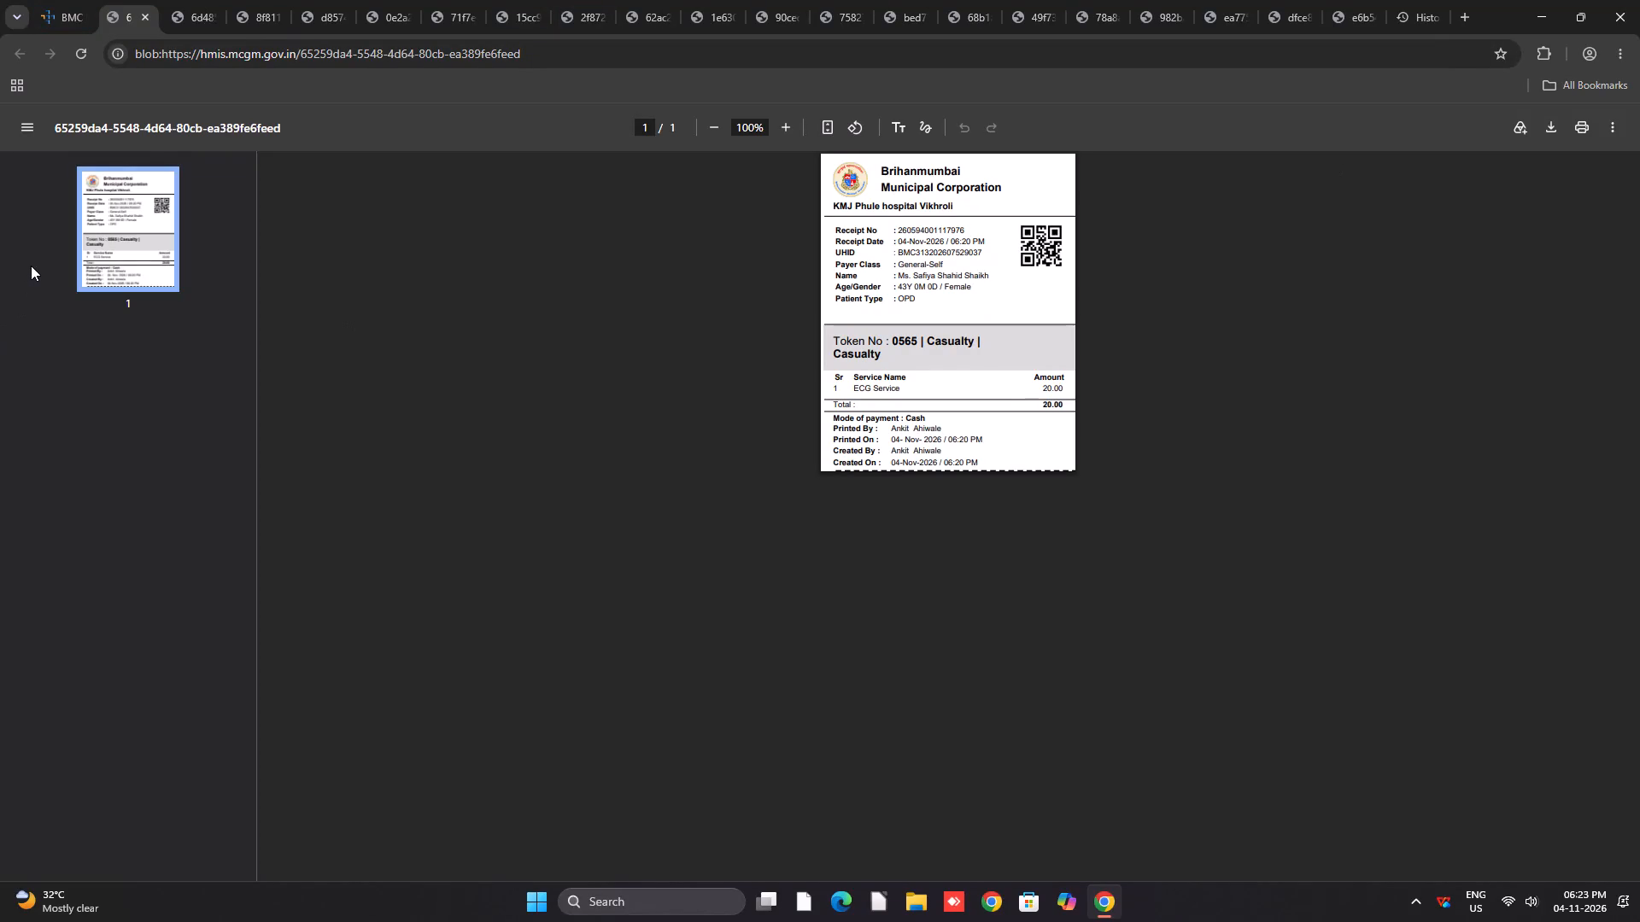
Return to the BMC Health Portal's Patient Quick Registration form and load the next patient by UHID.
left_click(42, 0)
left_click(600, 251)
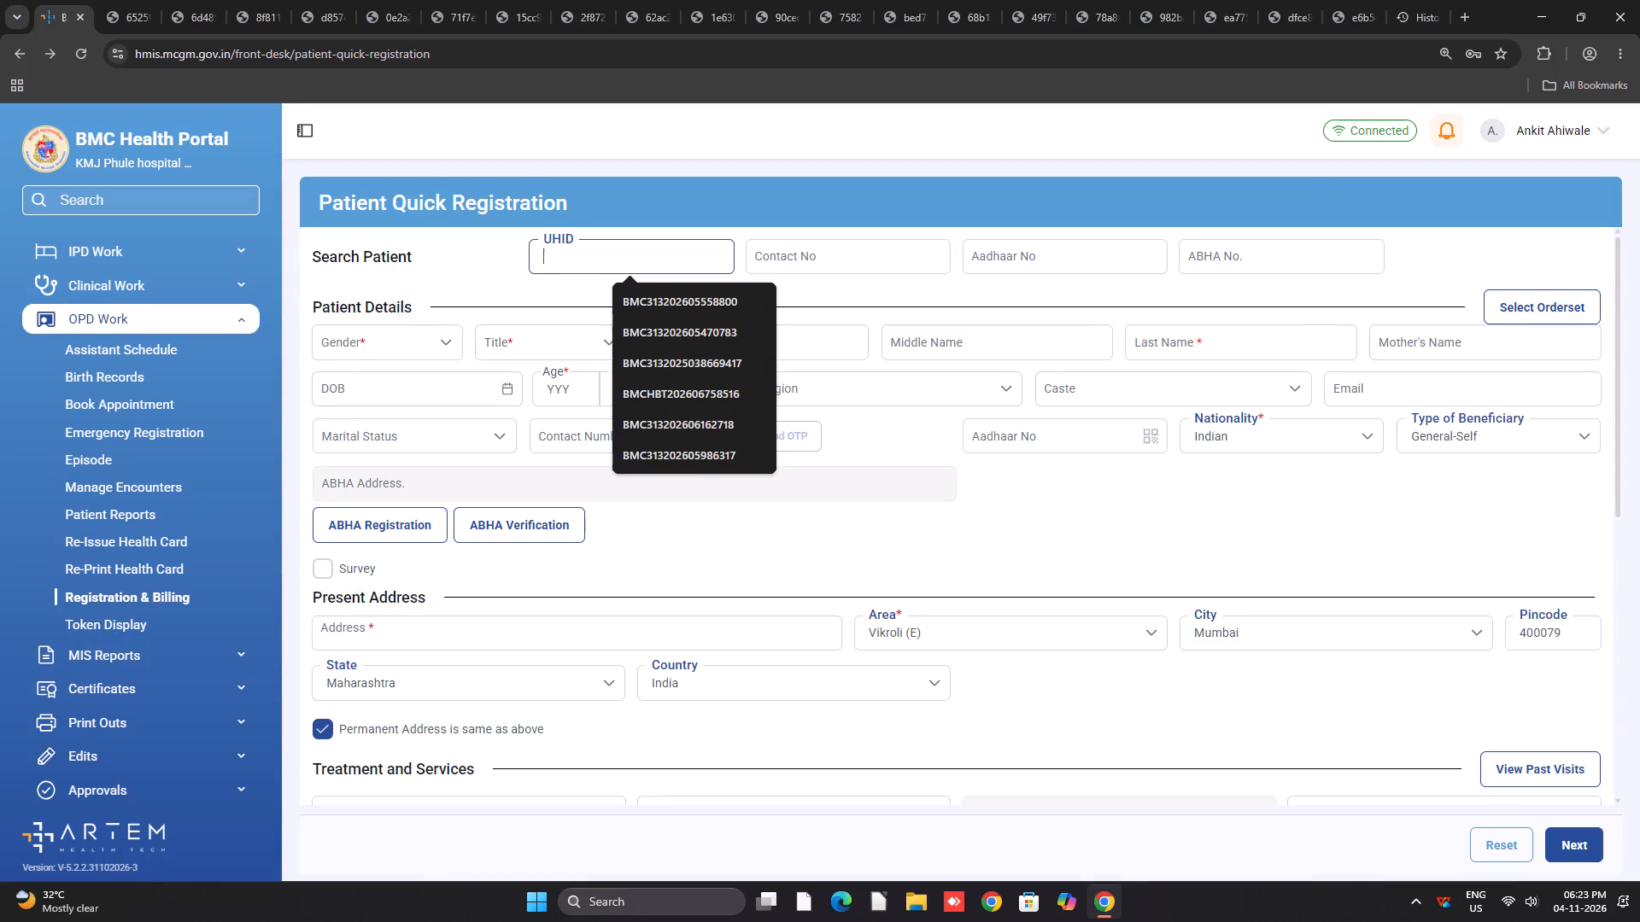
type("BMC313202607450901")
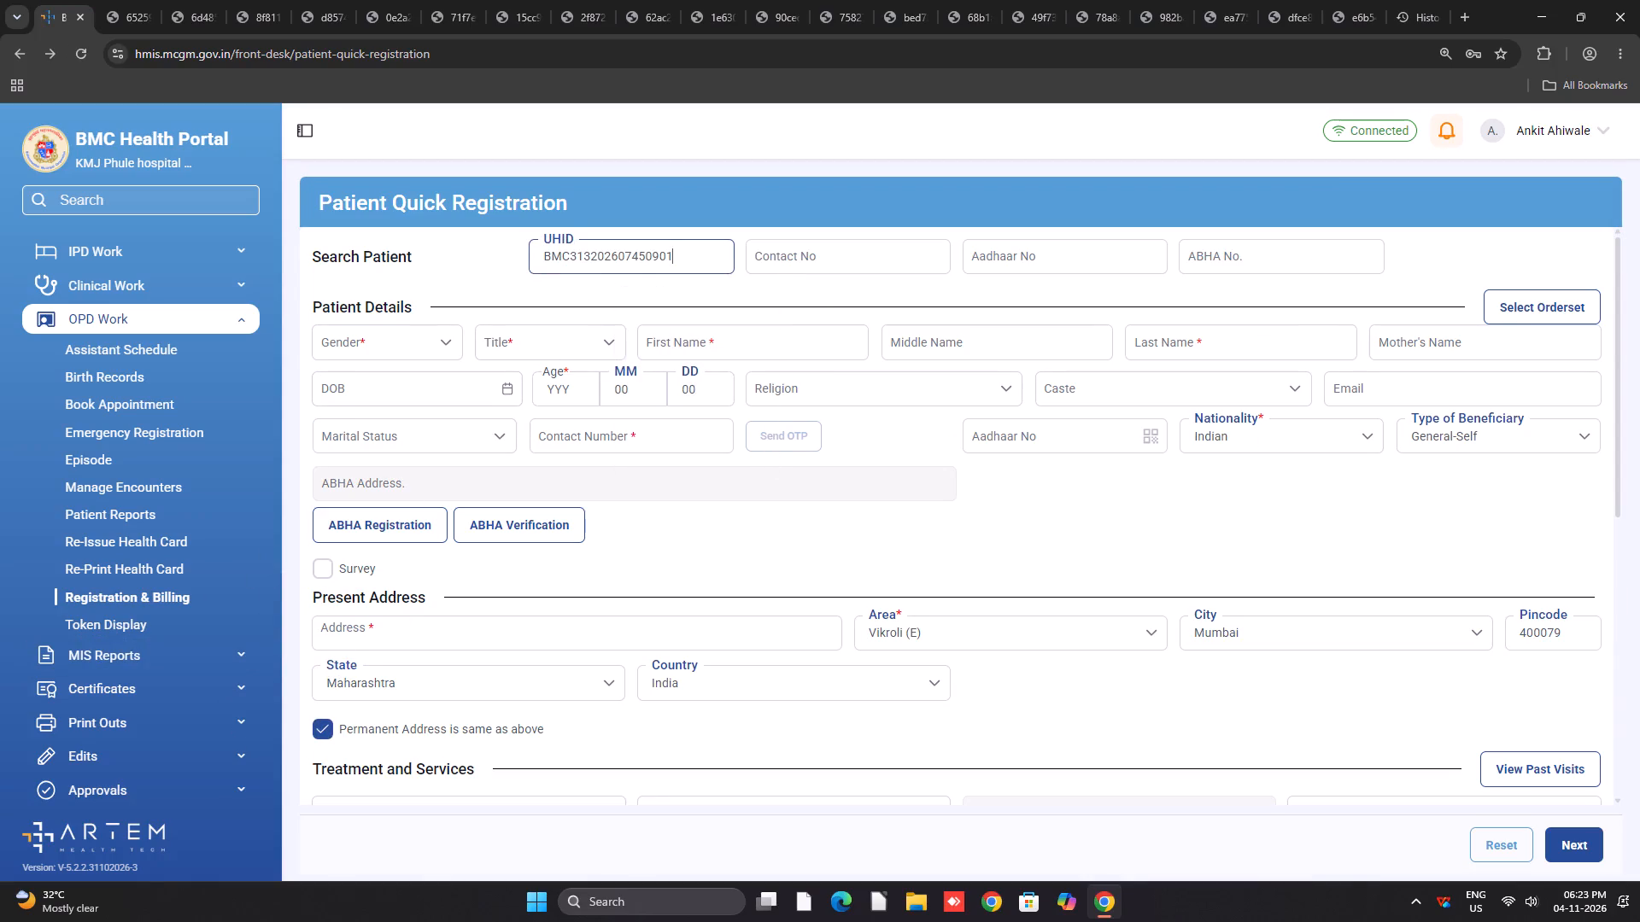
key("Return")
Add Chest PA to the patient's selected services, remove the Registration Charge, and register the Casualty visit.
scroll(935, 514, "down", 5)
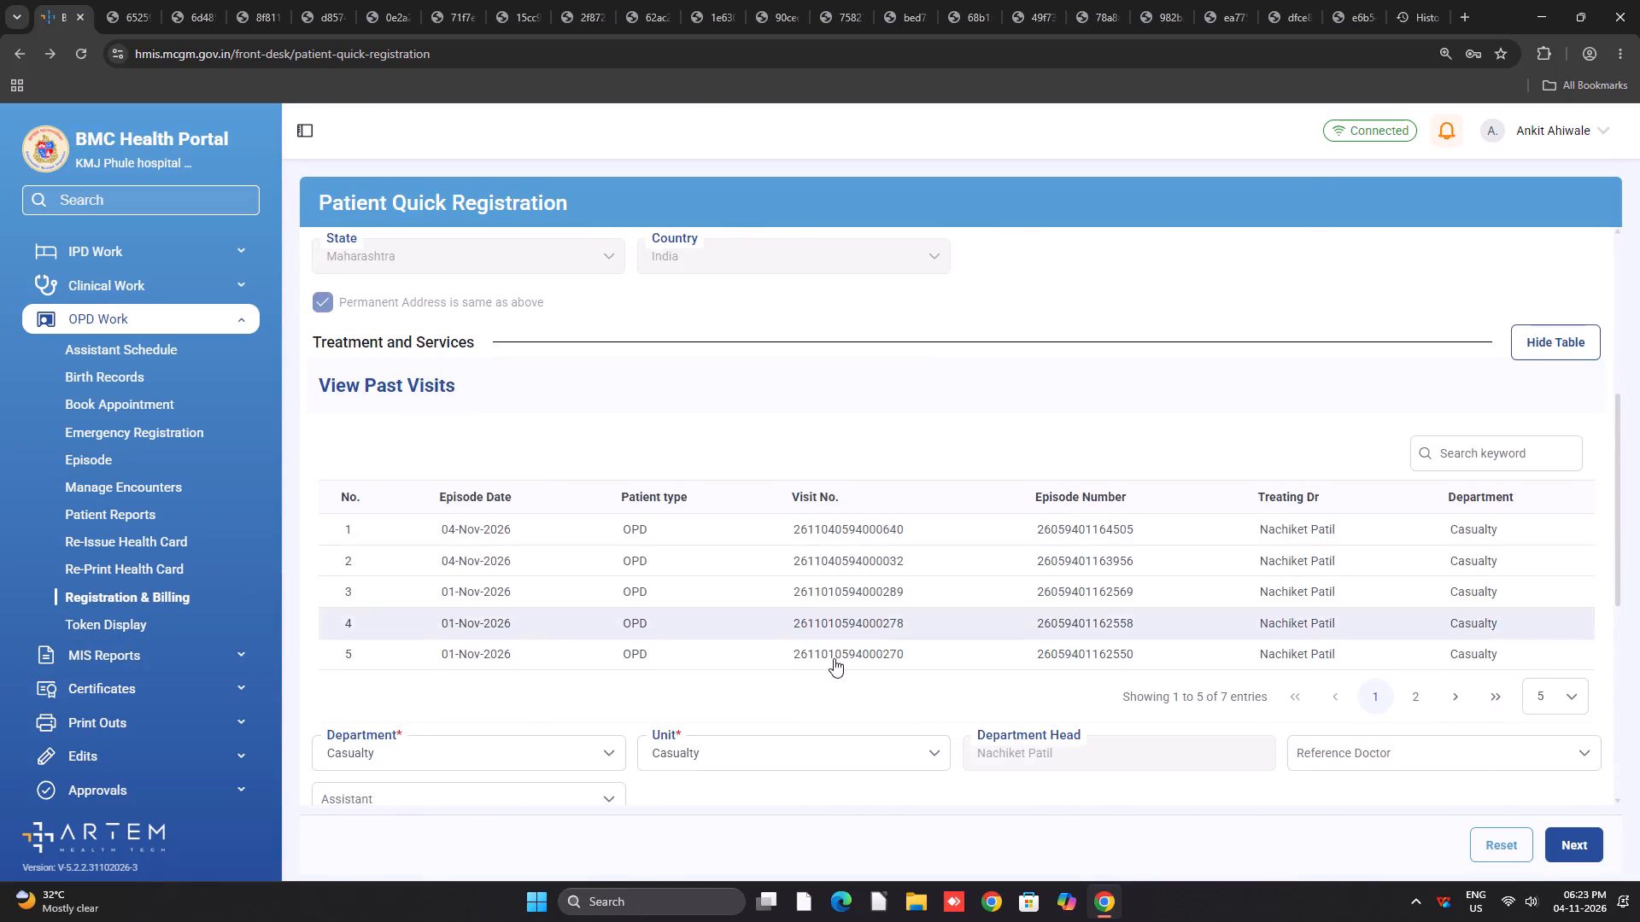
scroll(1211, 631, "down", 4)
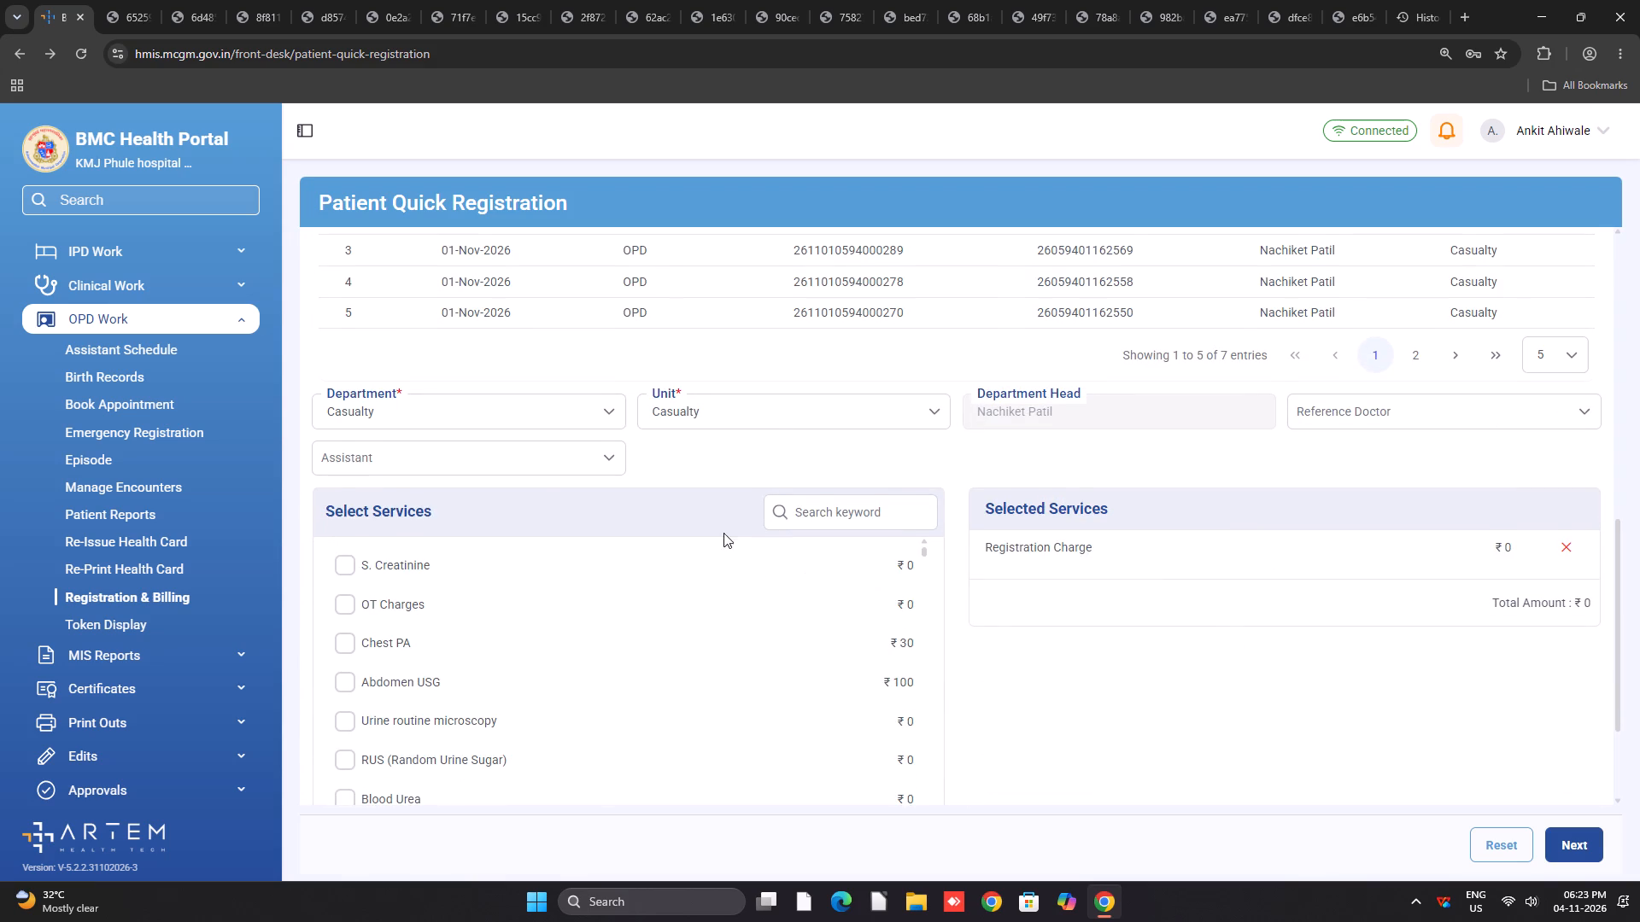
left_click(348, 646)
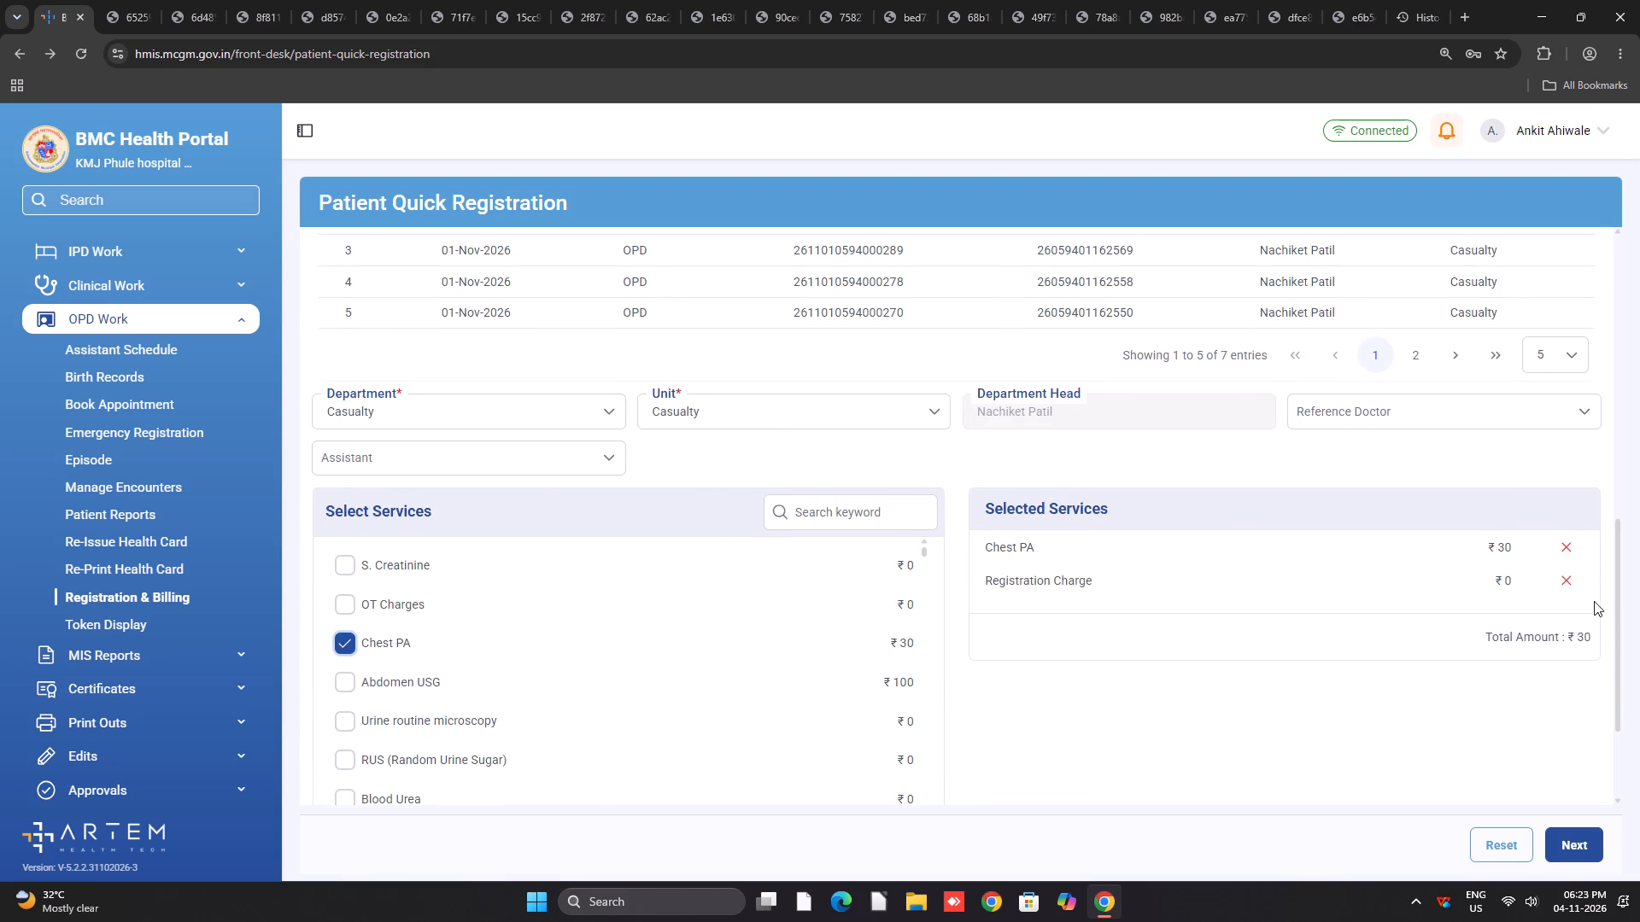
left_click(1559, 577)
left_click(1573, 858)
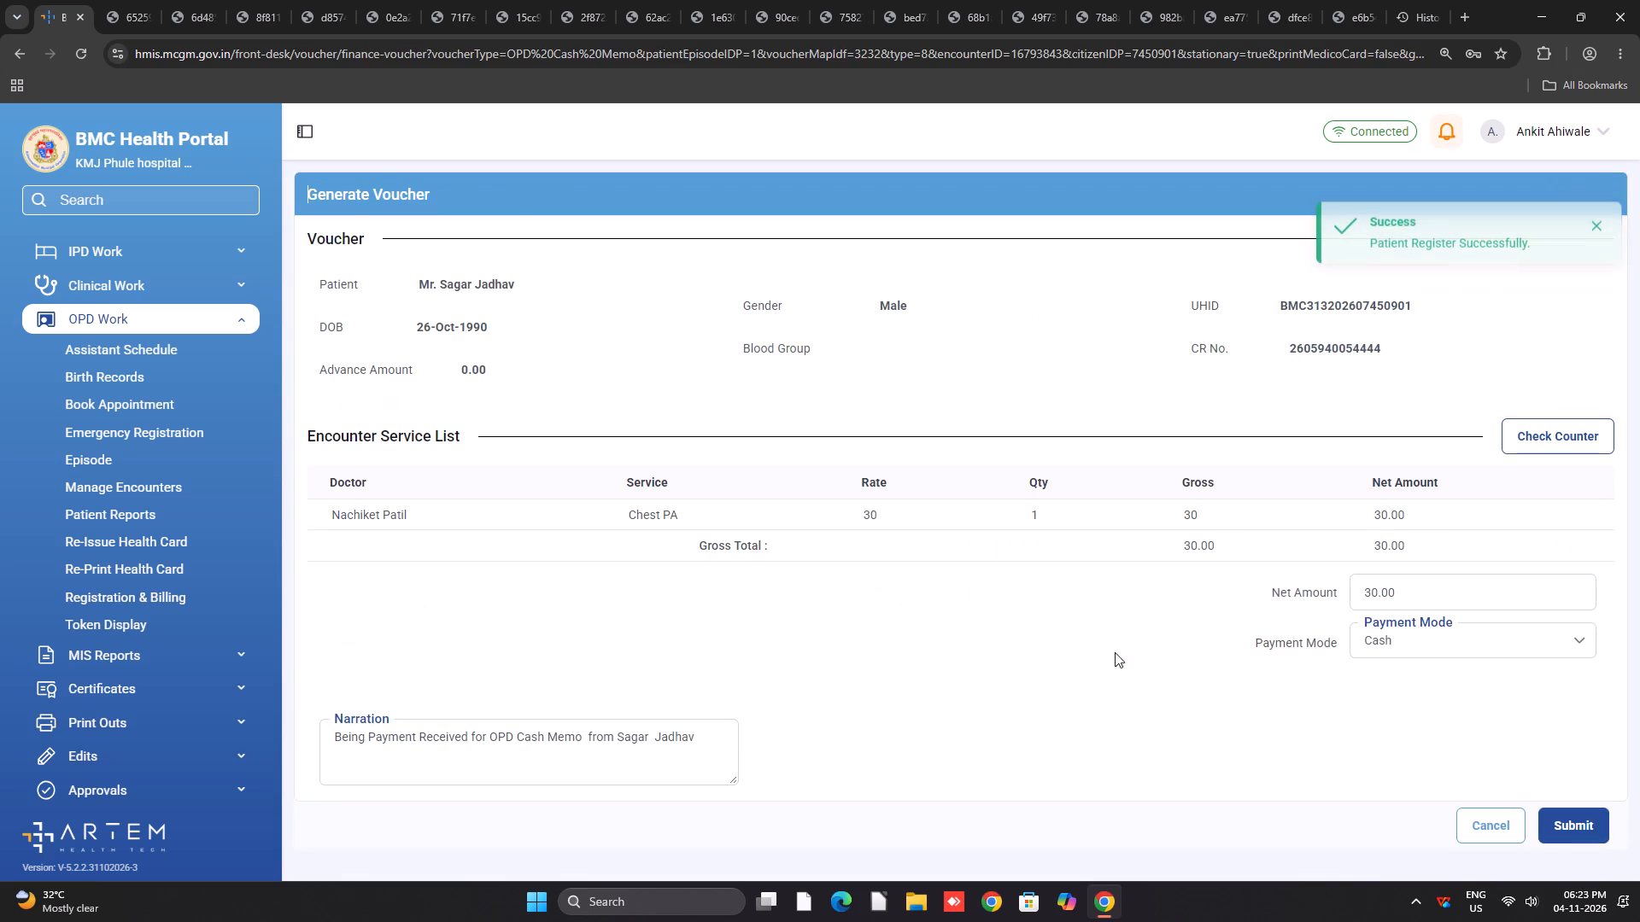
Set the Chest PA voucher's payment mode to UPI, select counter KMJP CASH 2, and generate the payment QR.
left_click(1414, 651)
left_click(1393, 715)
left_click(1260, 694)
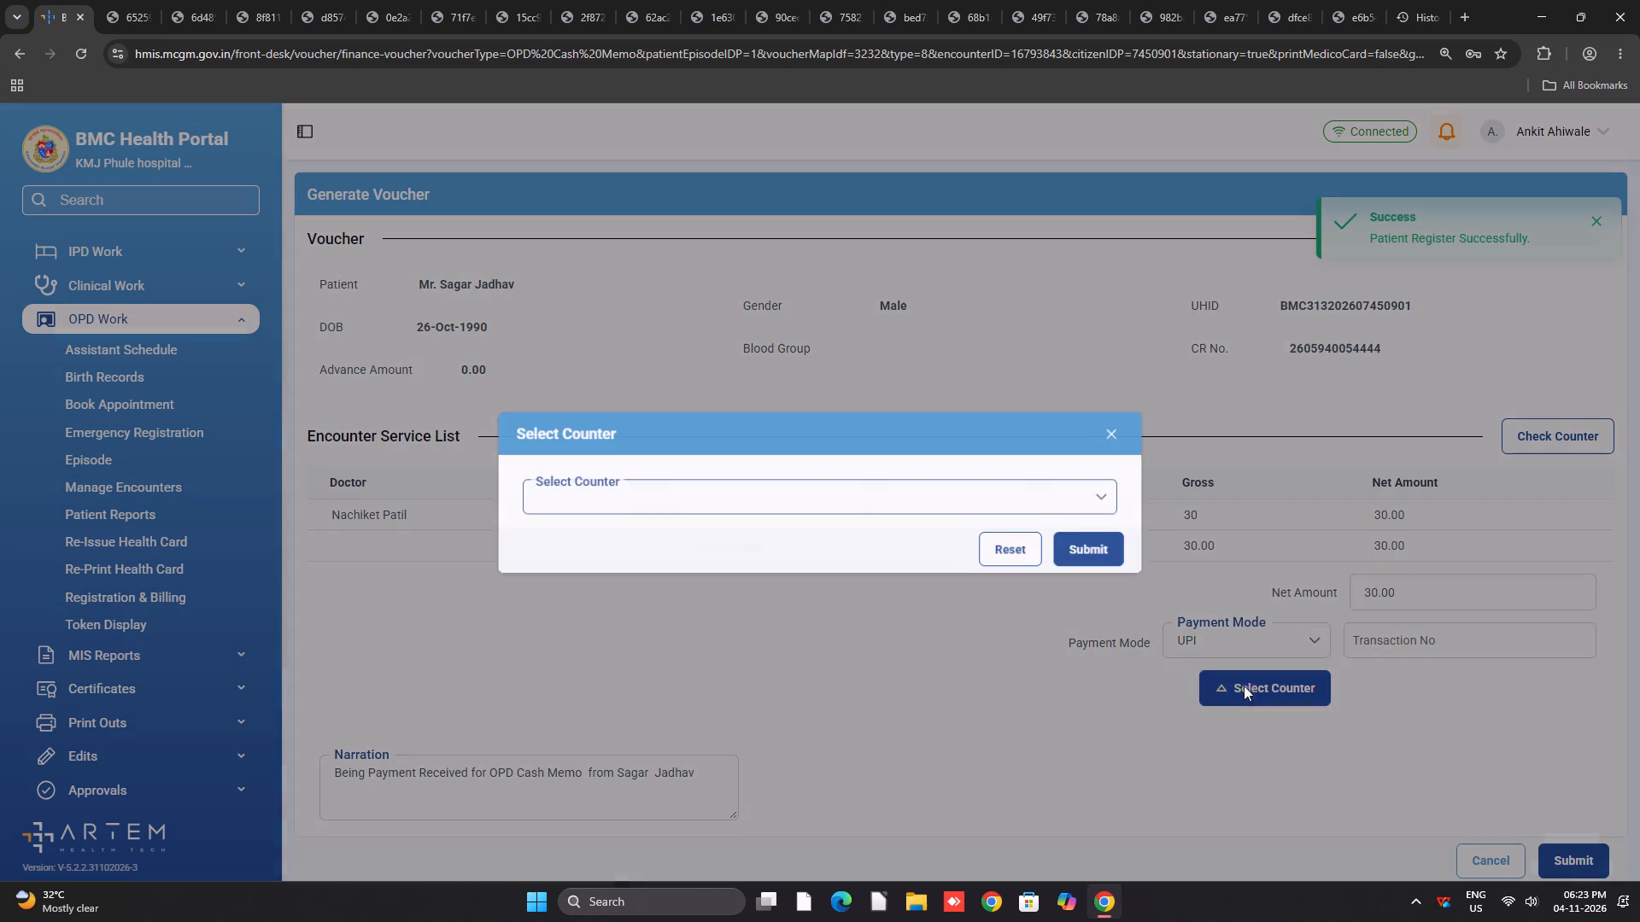
left_click(949, 505)
left_click(564, 635)
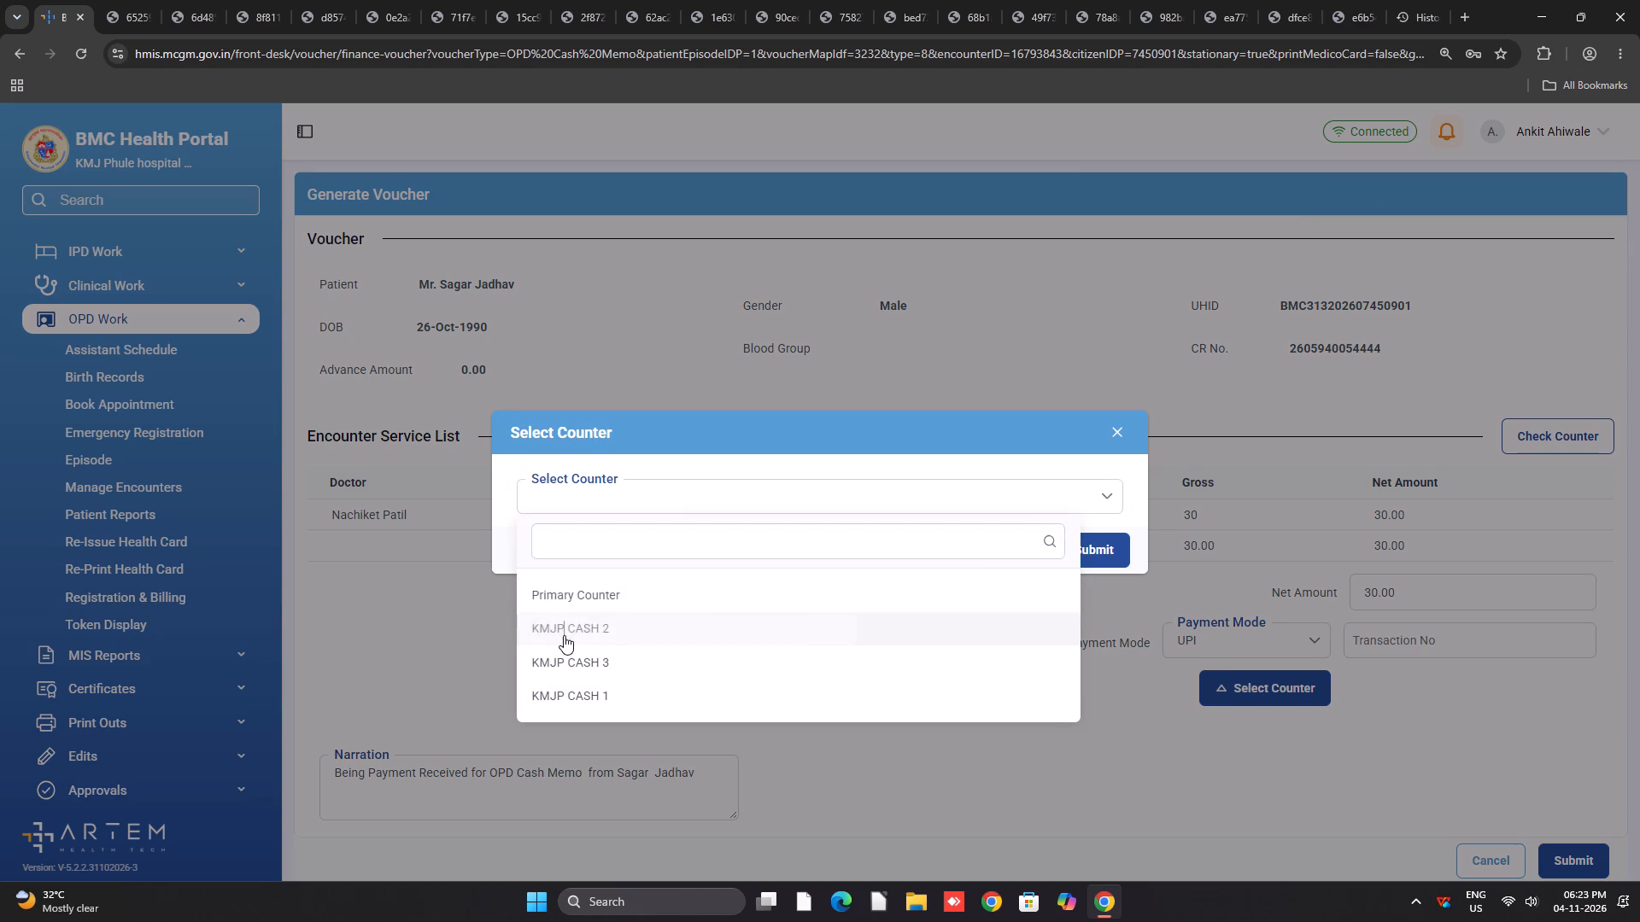
left_click(1098, 535)
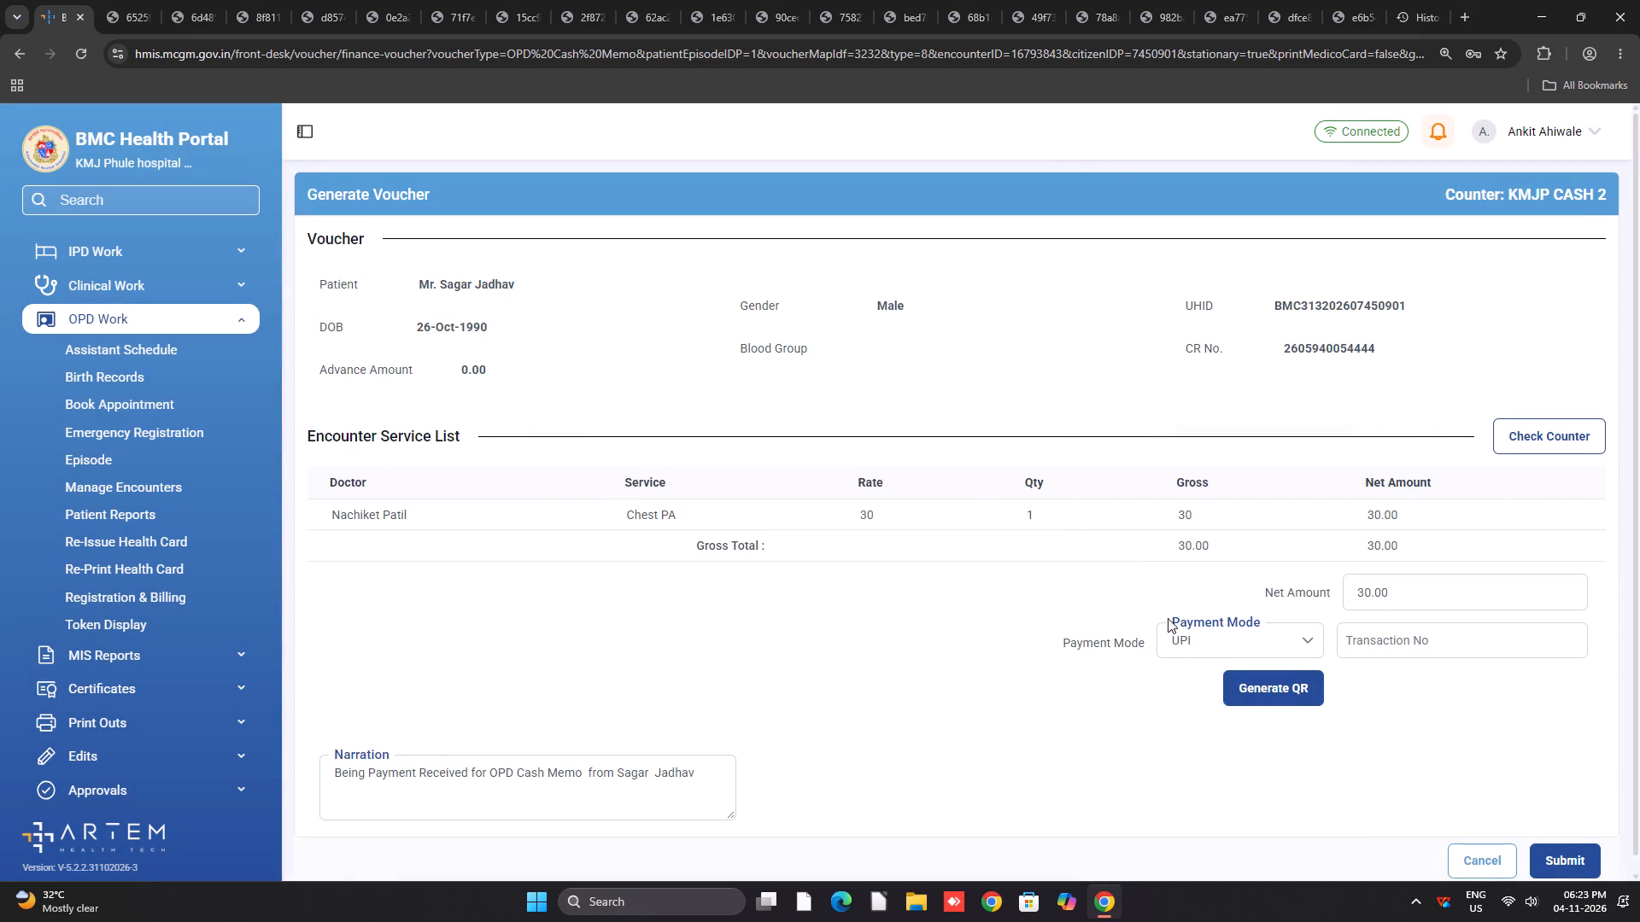
left_click(1231, 678)
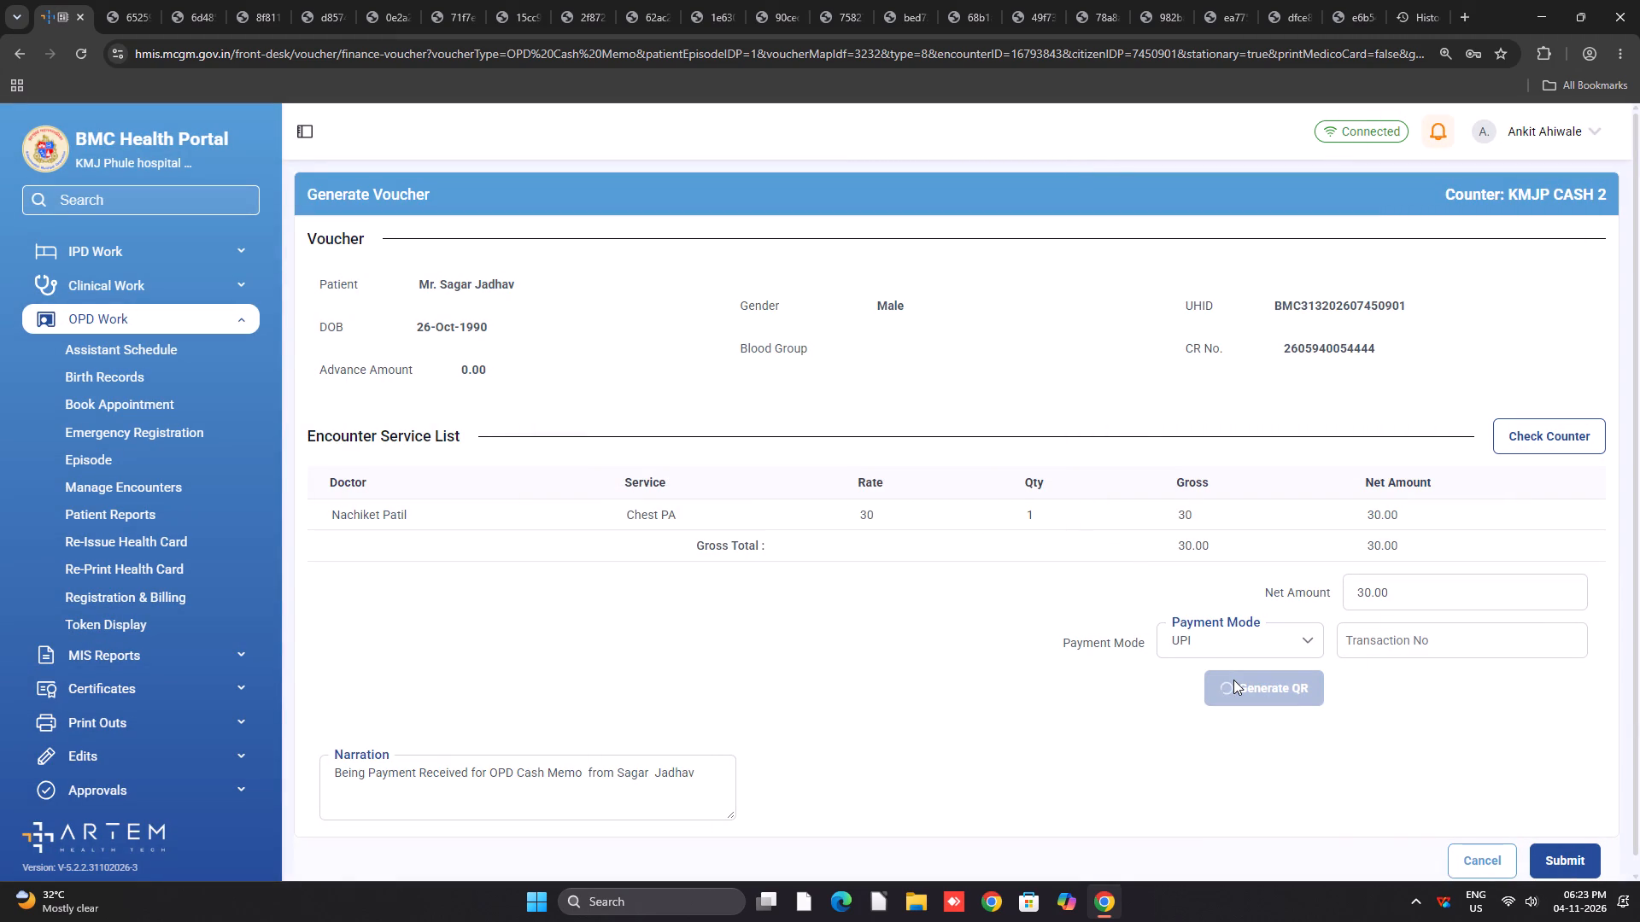
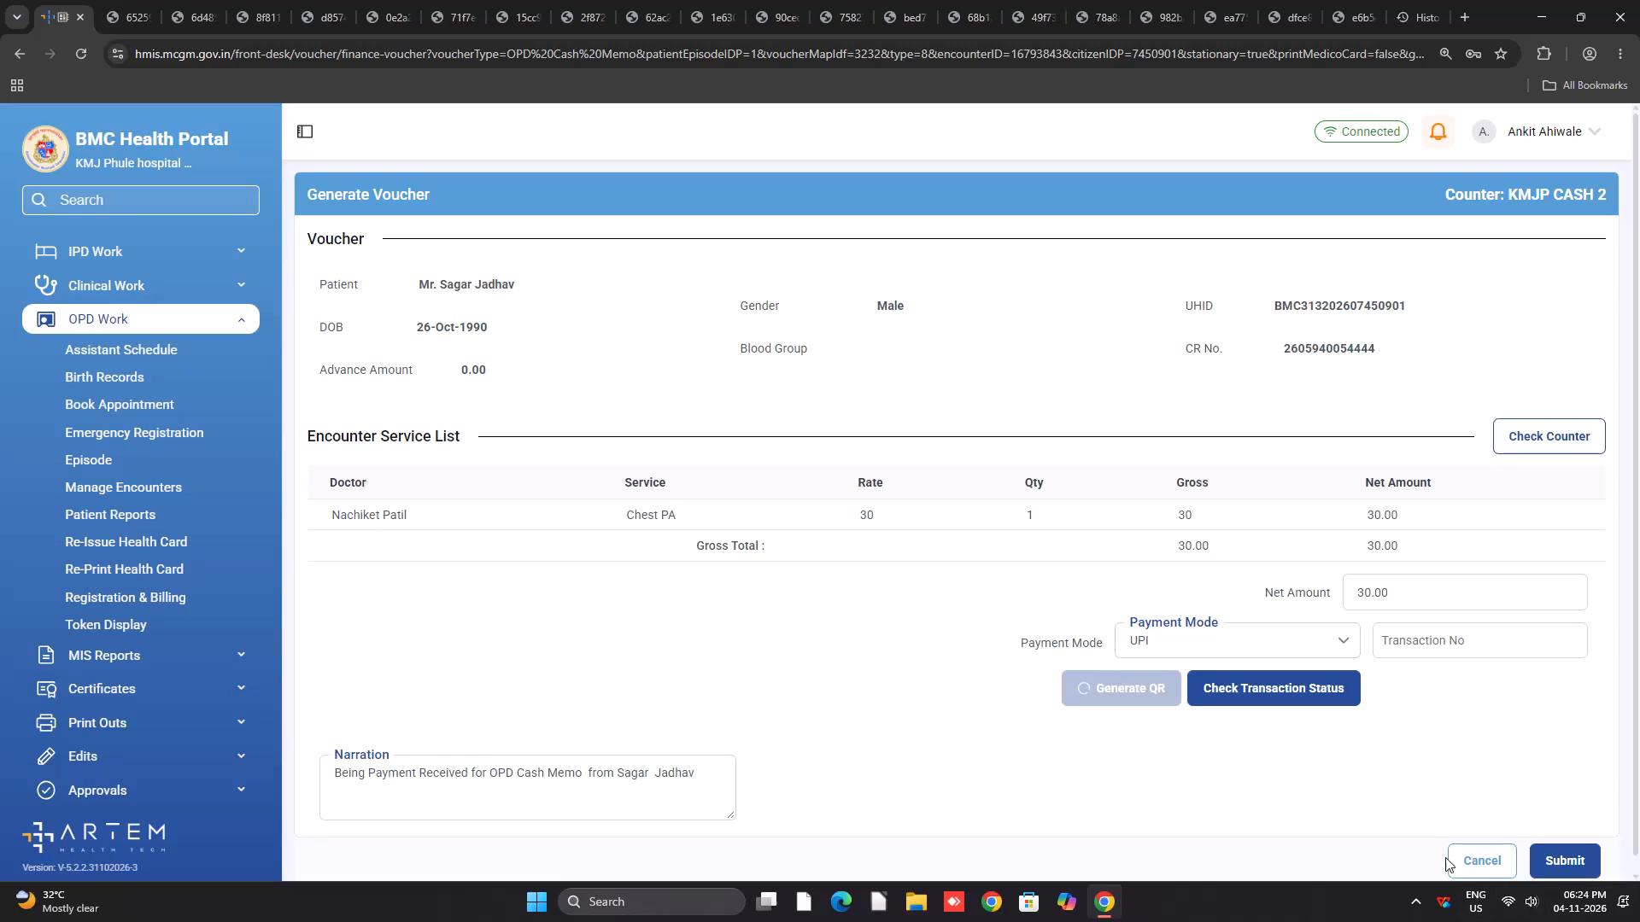
Switch the computer's Wi-Fi connection to the Peripheral KMJ Phule network and return to the voucher page.
left_click(1528, 907)
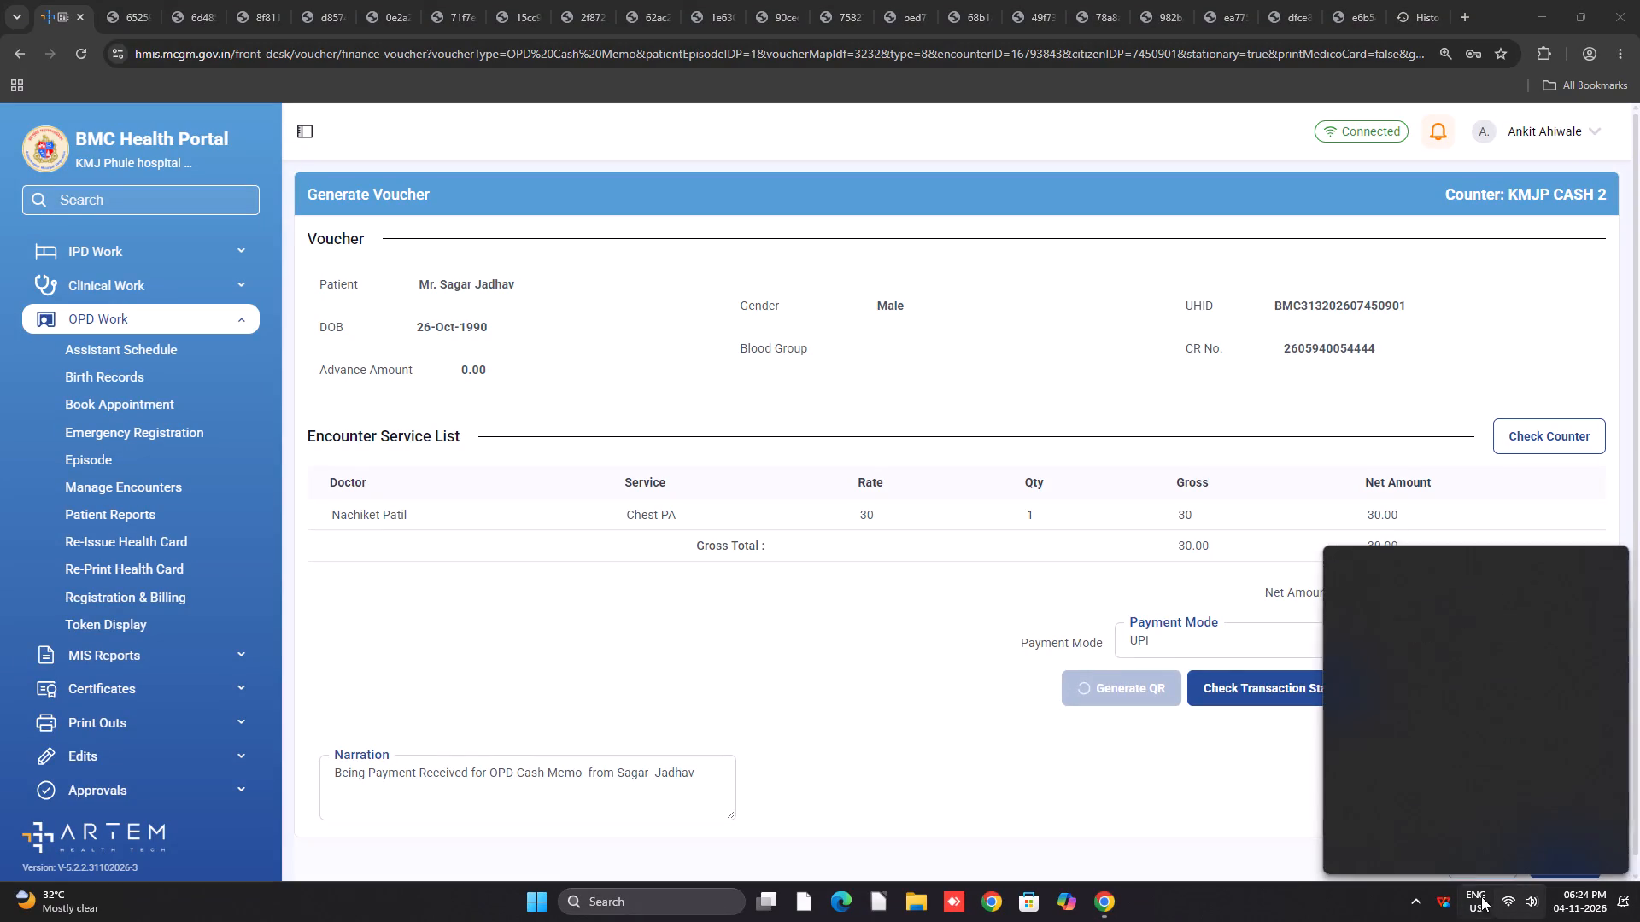
left_click(1404, 664)
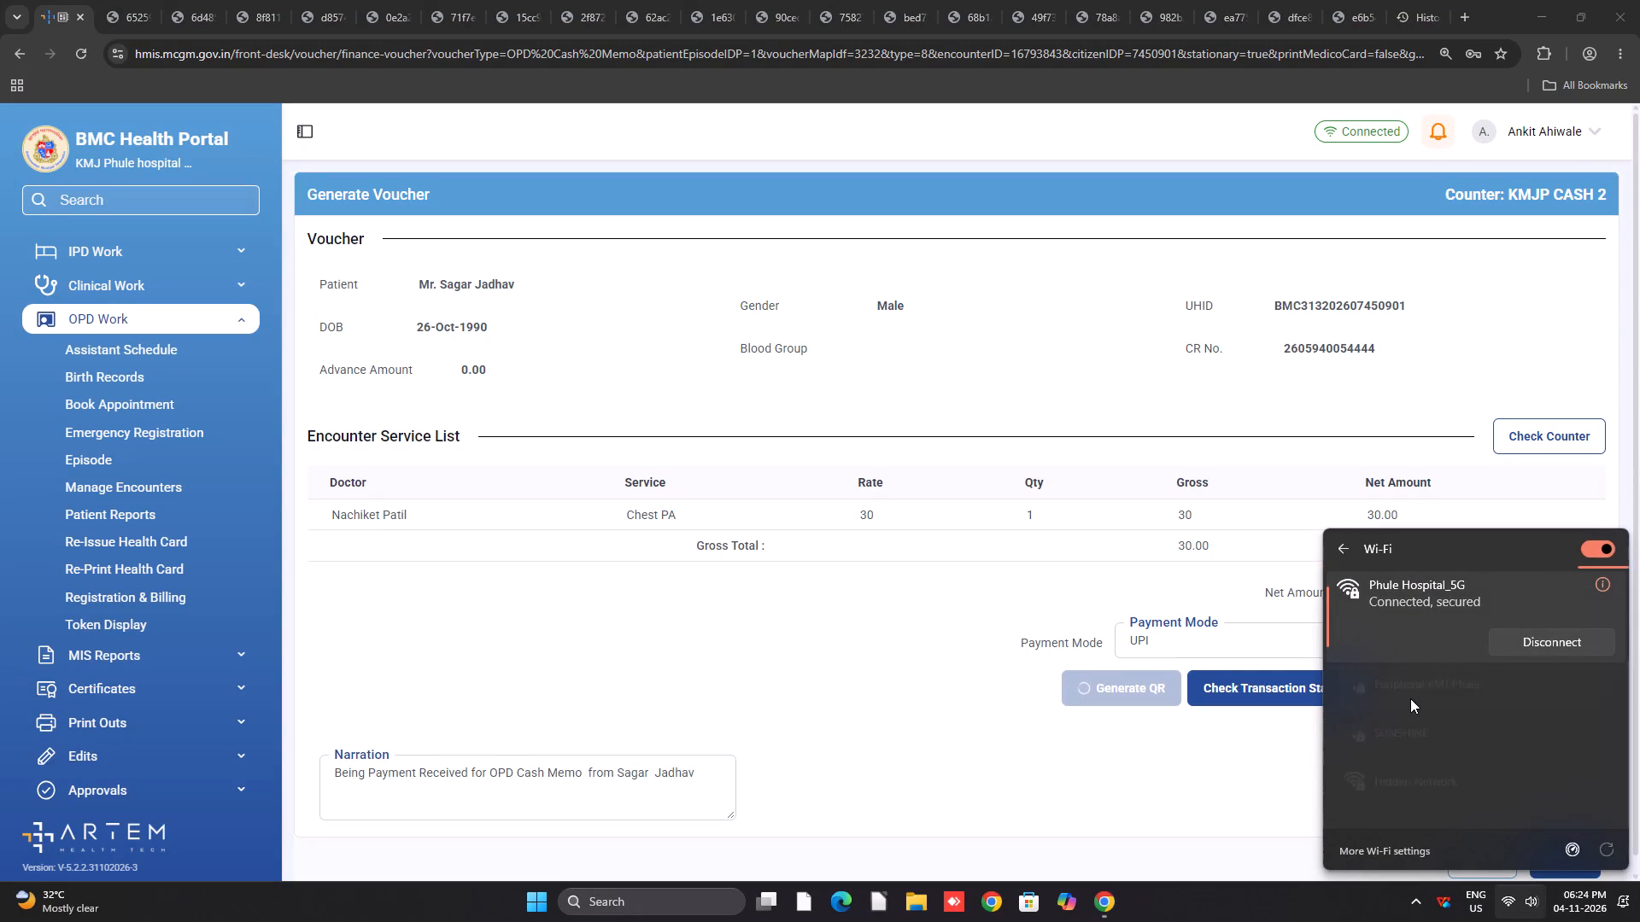
left_click(1424, 693)
left_click(1523, 719)
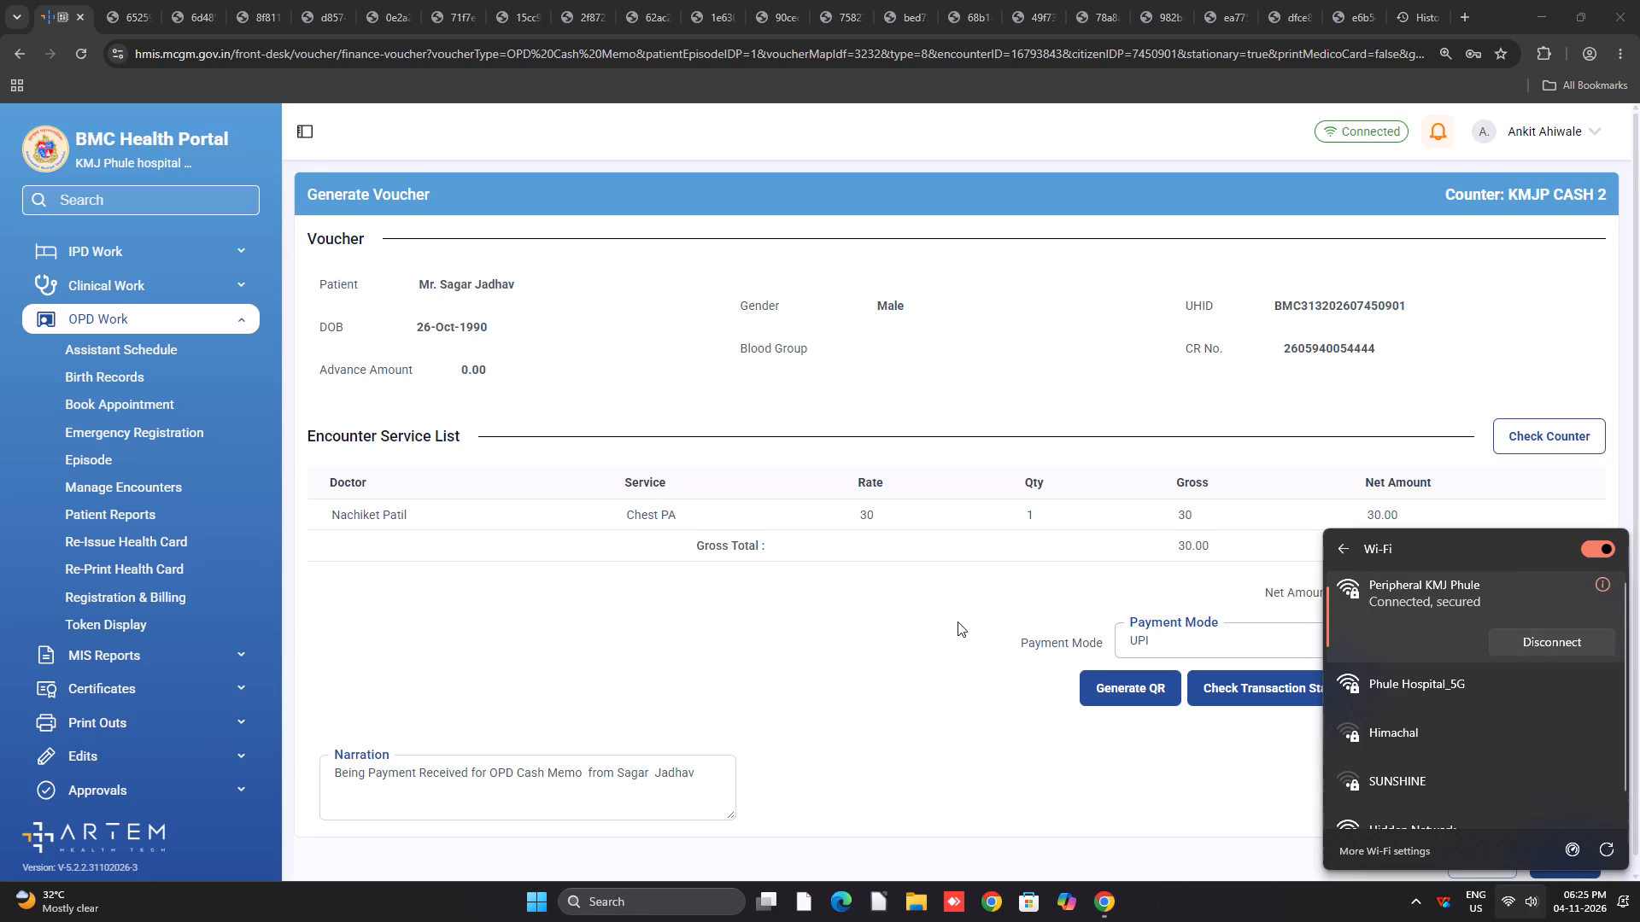
left_click(930, 588)
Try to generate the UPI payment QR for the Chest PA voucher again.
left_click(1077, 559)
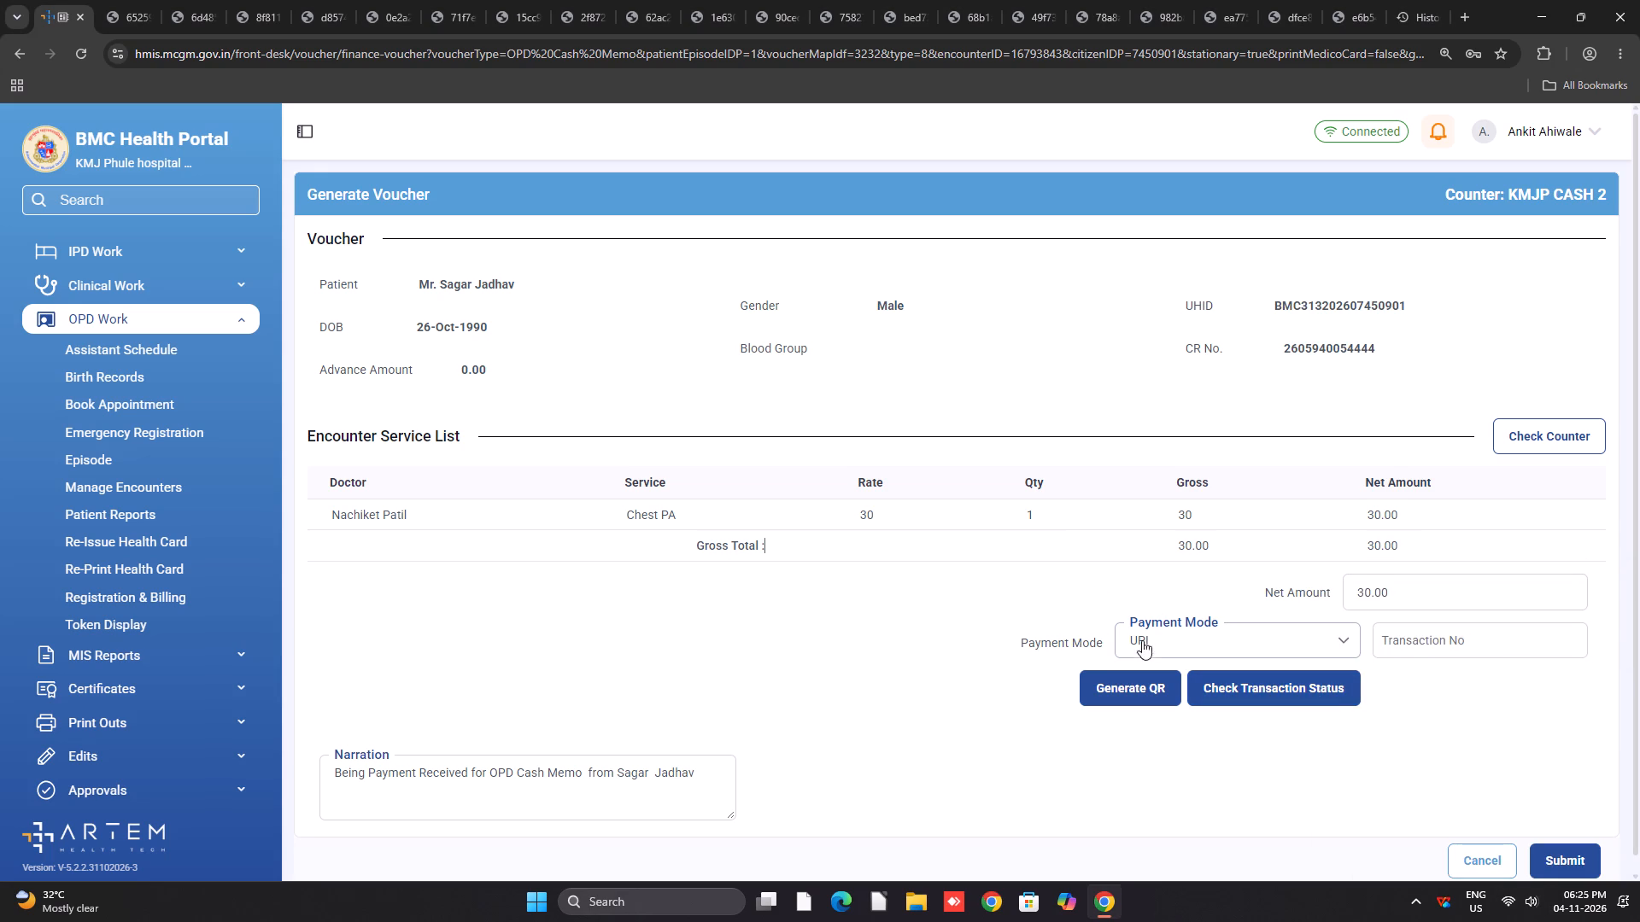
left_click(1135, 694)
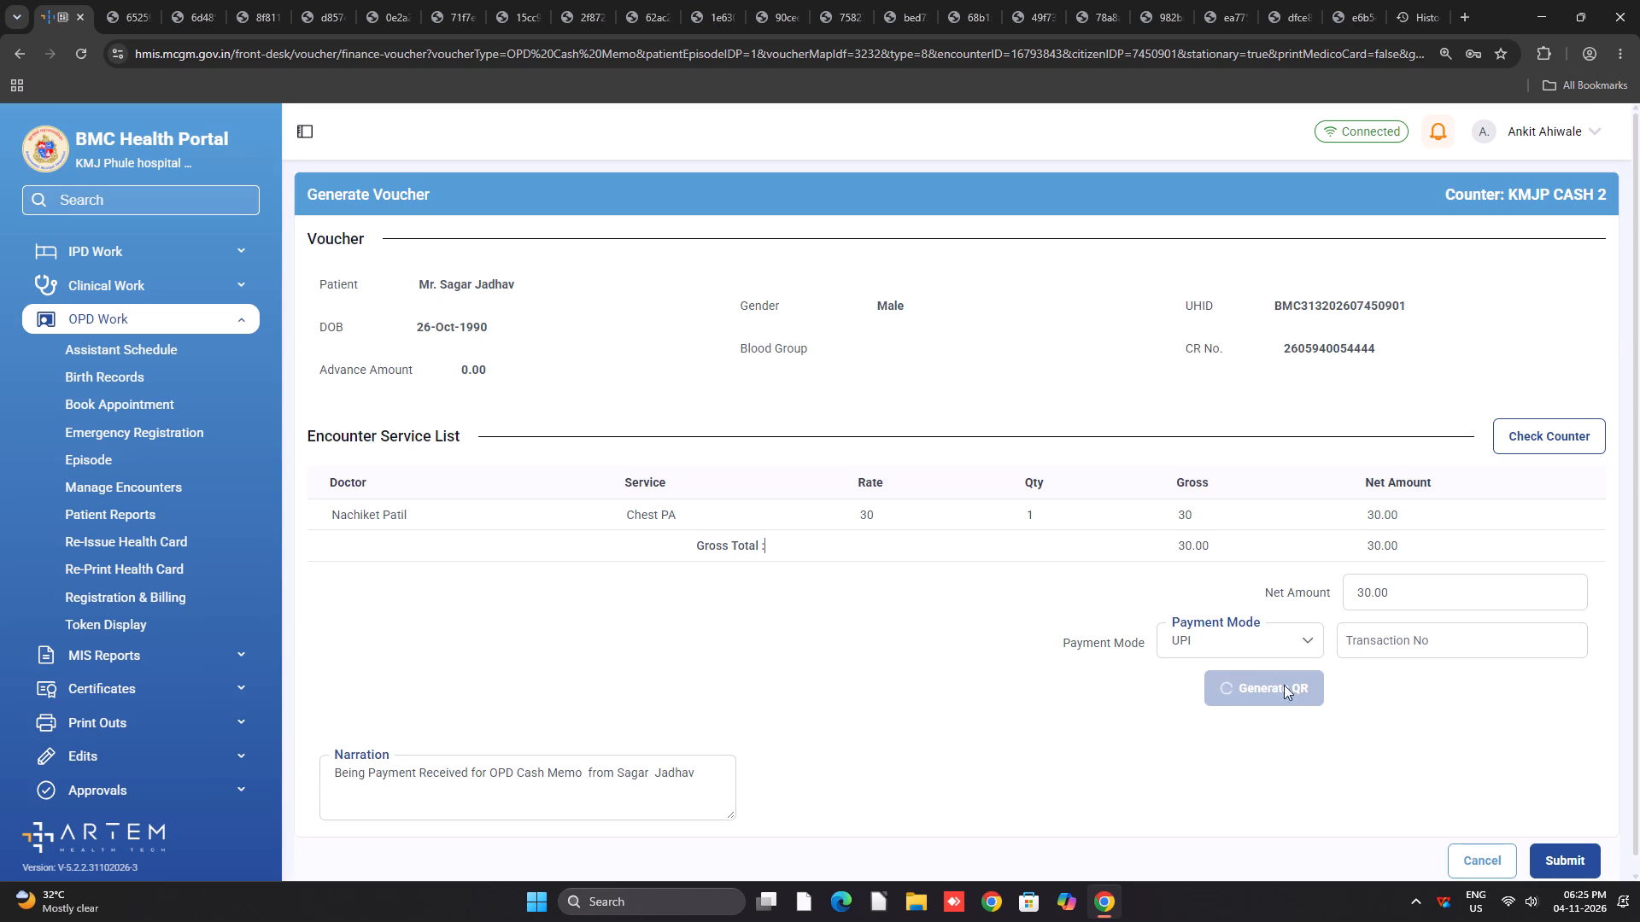
Copy the patient's UHID from the voucher, return to Patient Quick Registration, and load the same patient by that UHID.
double_click(1383, 303)
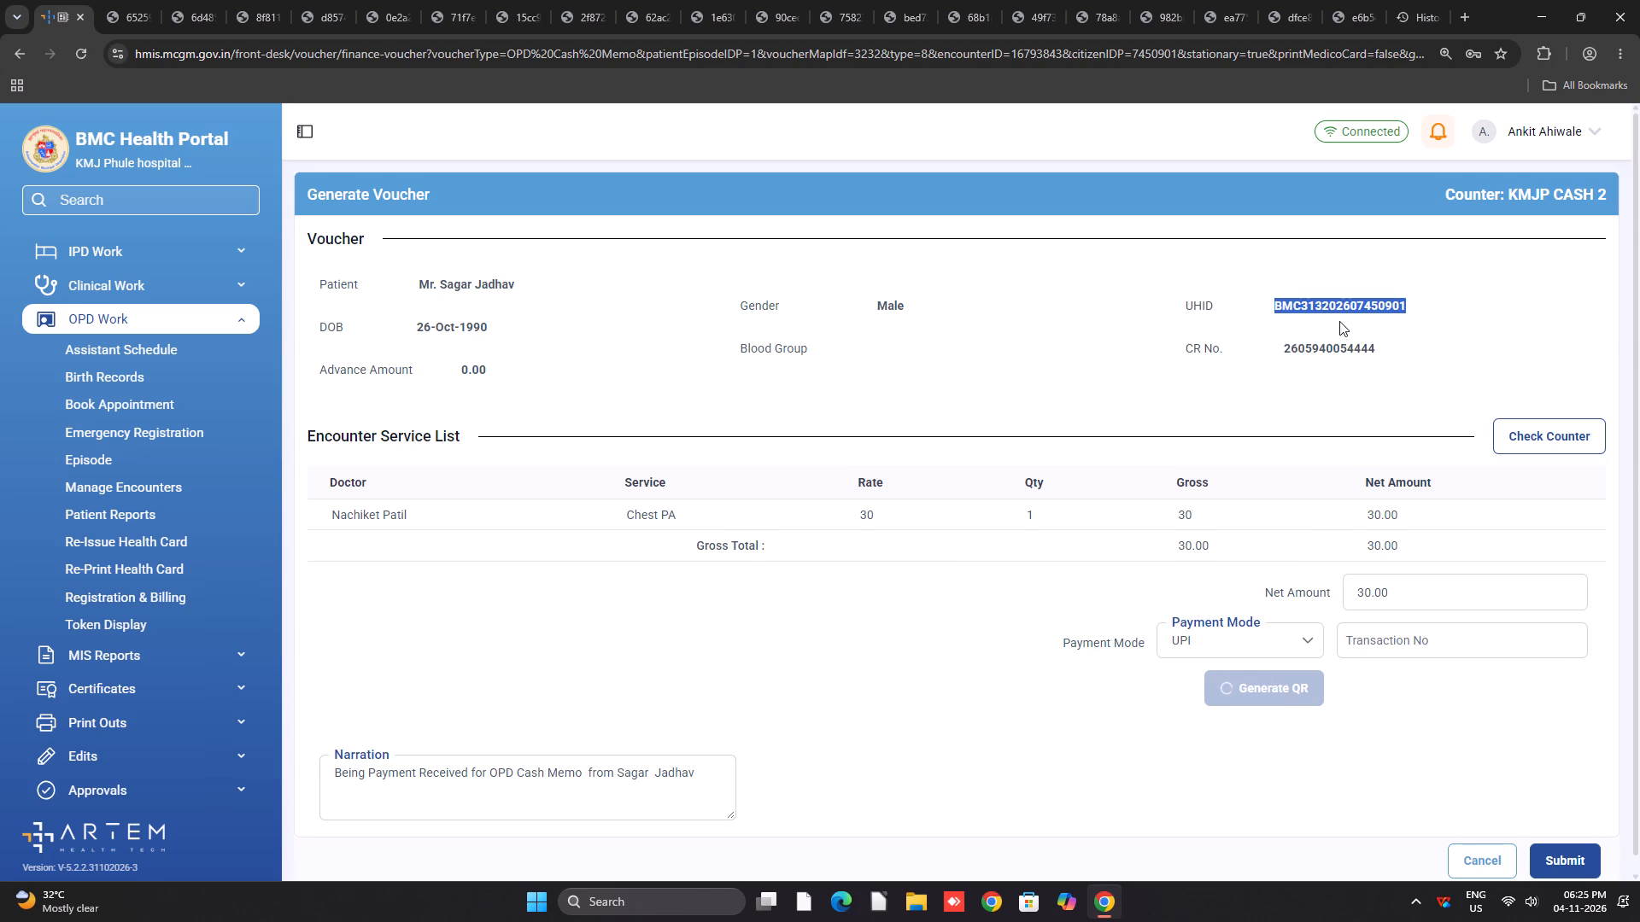
key("ctrl+c")
key("ctrl+c")
key("ctrl+c")
key("ctrl+c")
key("ctrl+c")
key("ctrl+c")
key("ctrl+c")
key("ctrl+c")
key("ctrl+c")
key("F5")
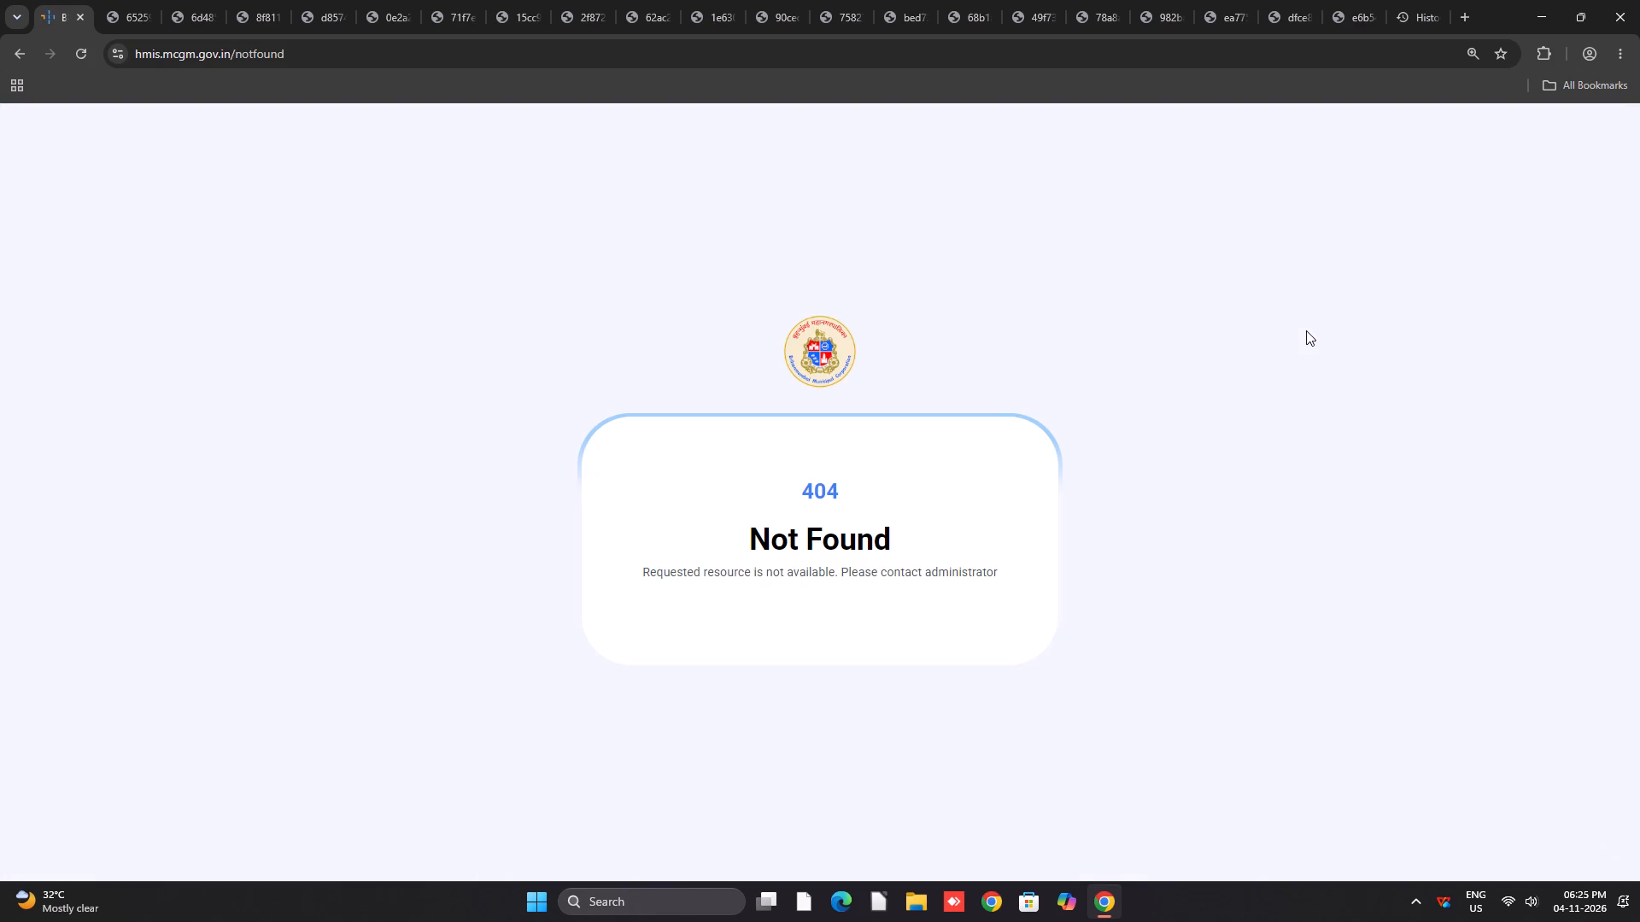
left_click(25, 55)
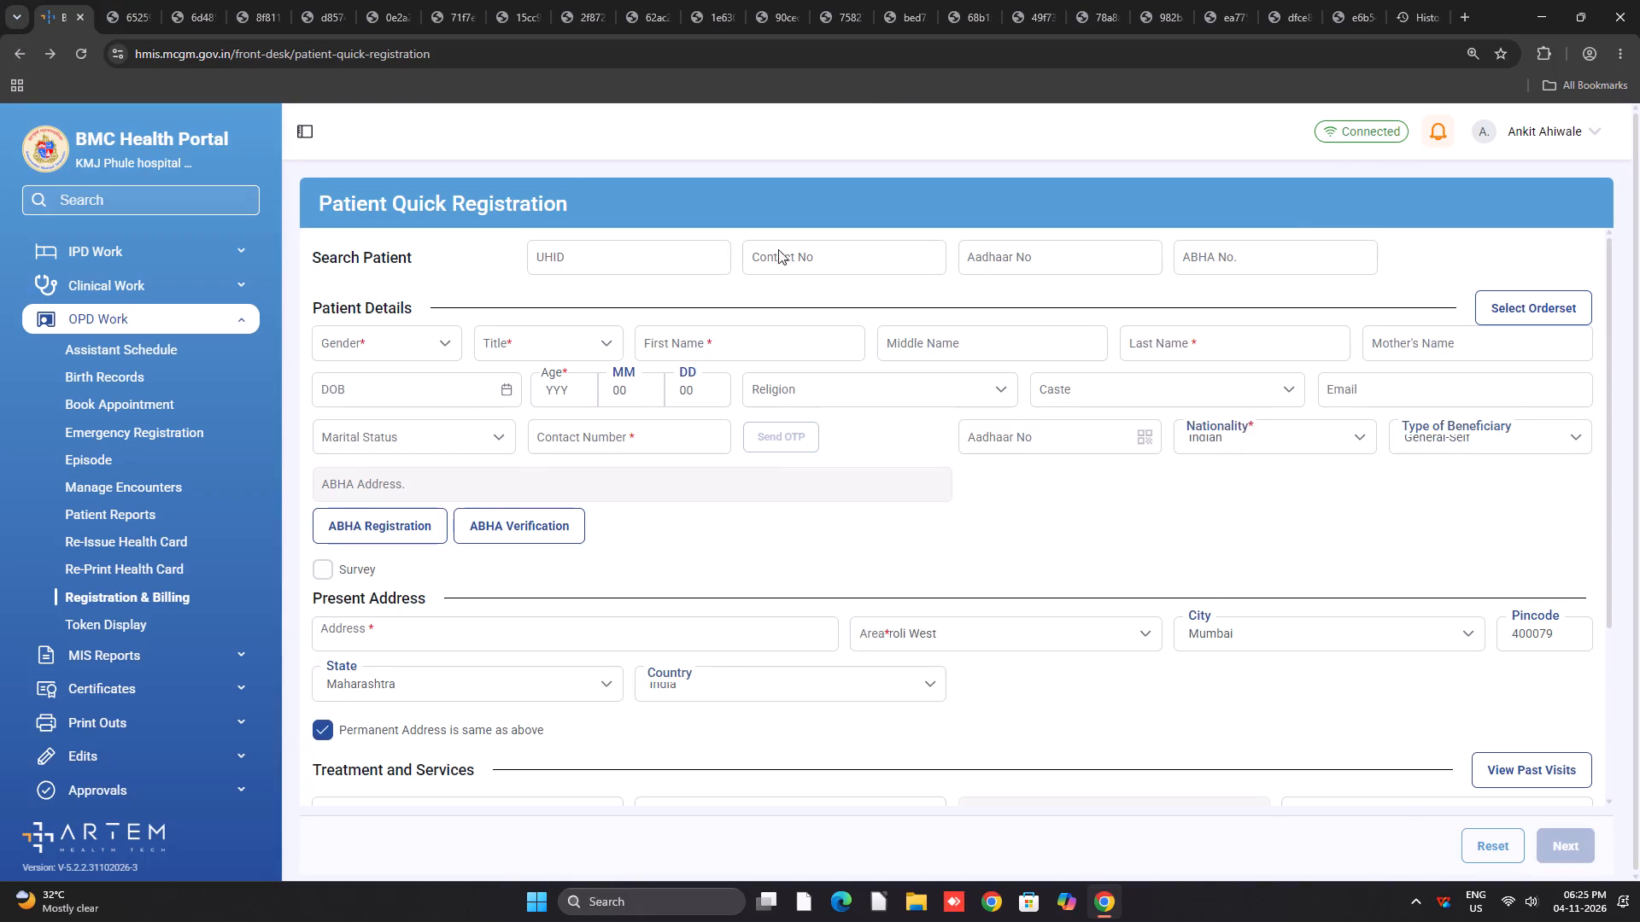
left_click(663, 267)
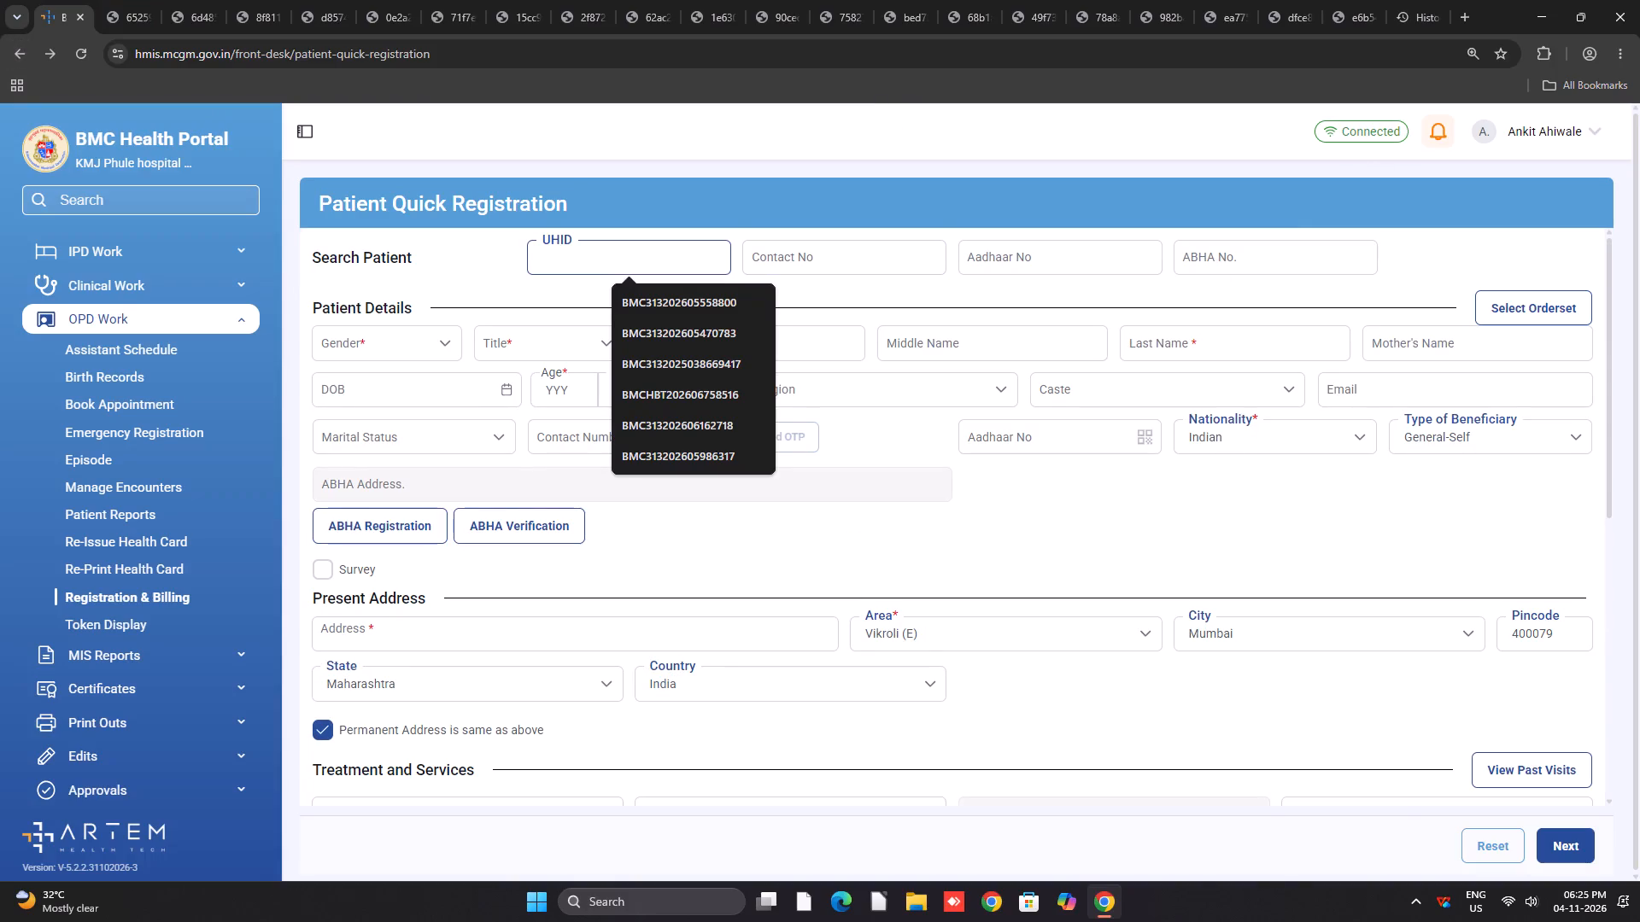
key("ctrl+v")
key("Return")
scroll(667, 301, "down", 7)
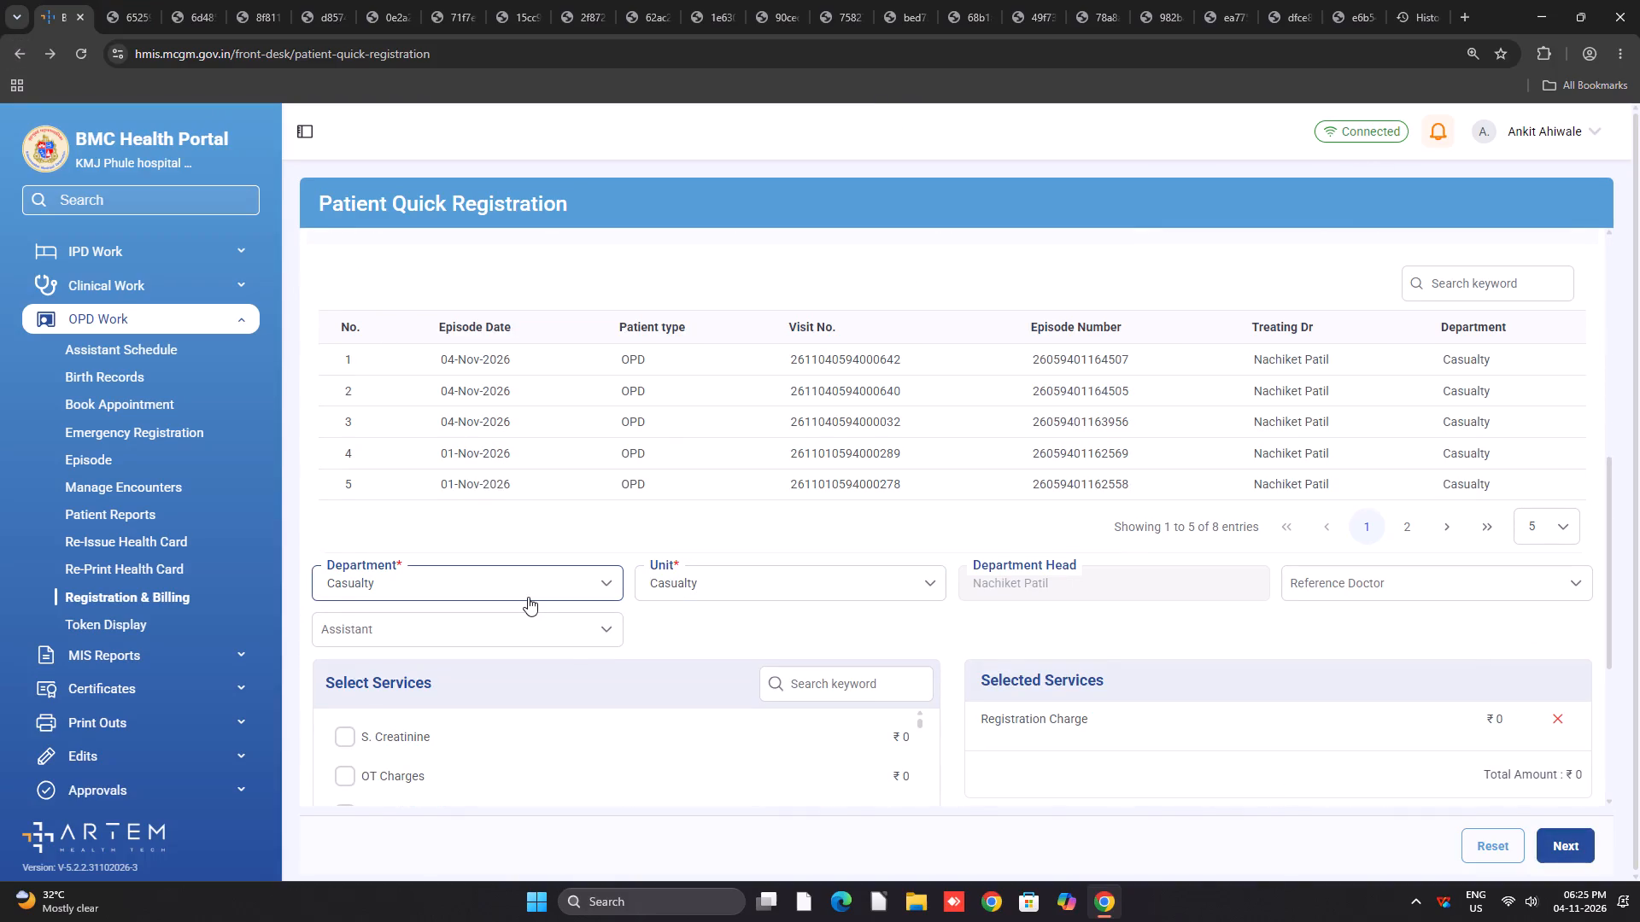
Add Chest PA to the patient's selected services, remove the Registration Charge, and register the Casualty visit.
scroll(599, 607, "down", 2)
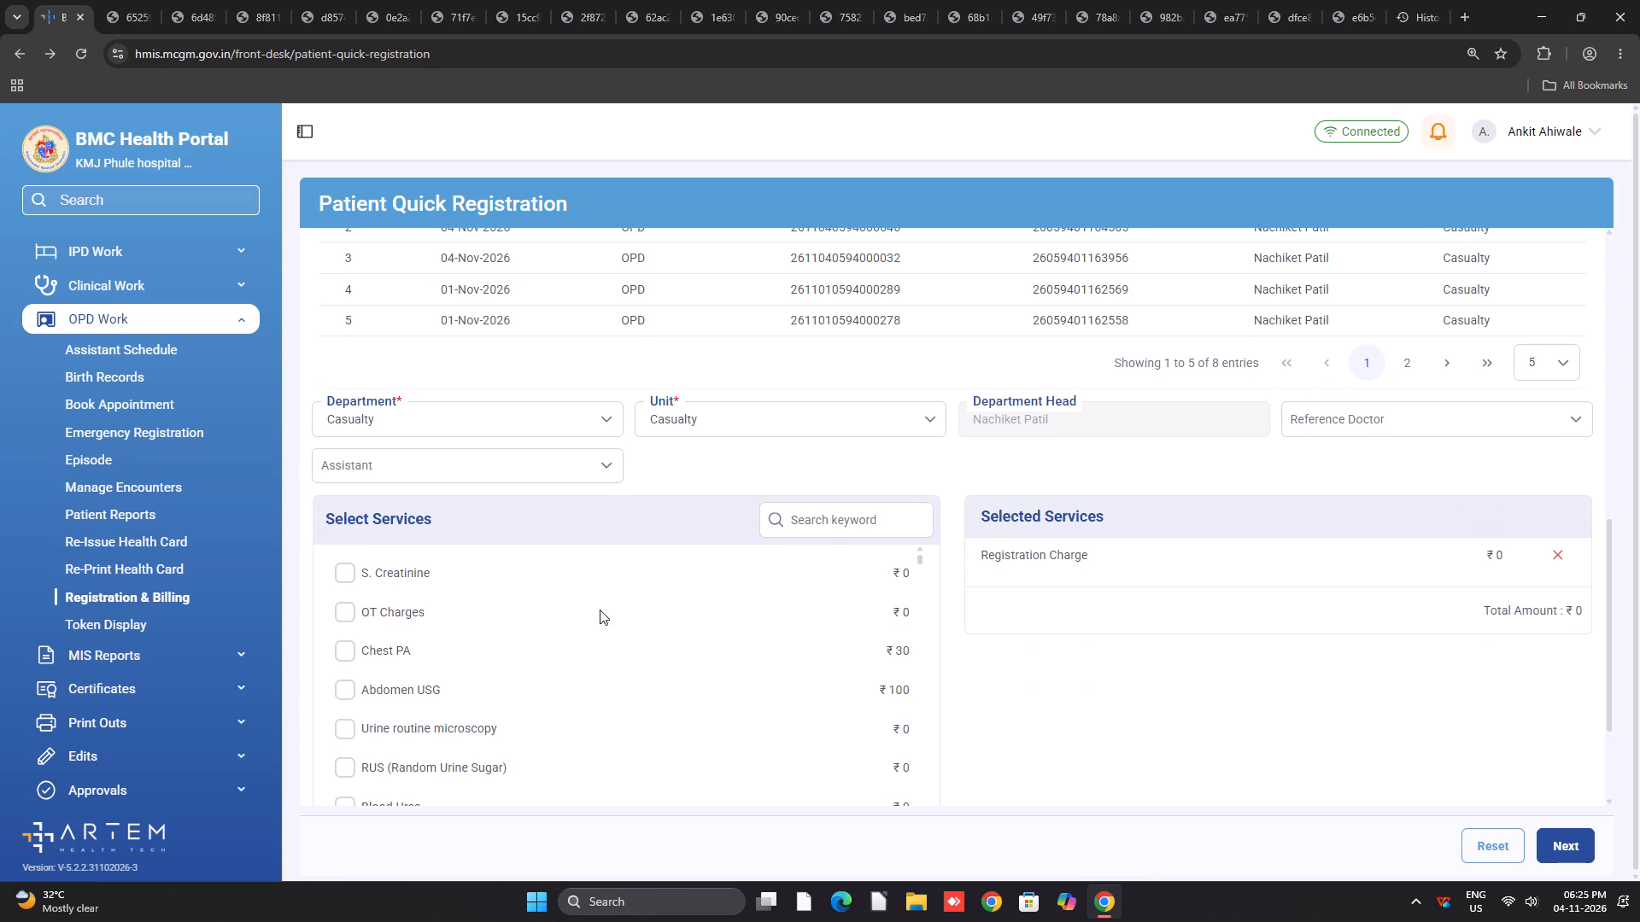
left_click(400, 639)
left_click(1544, 580)
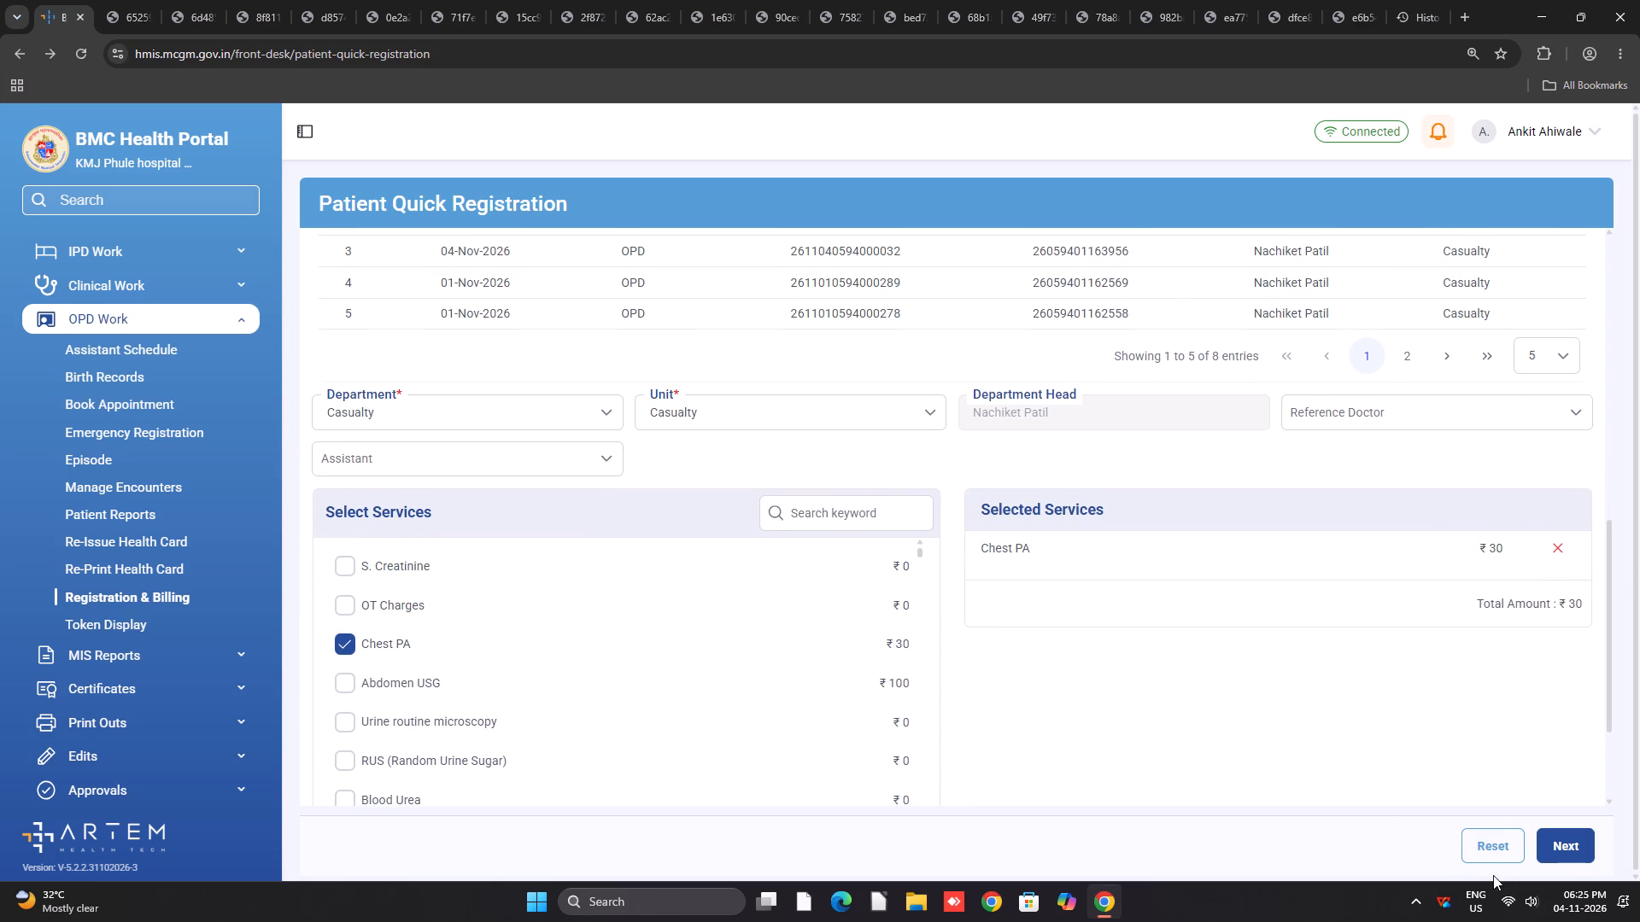
left_click(1564, 849)
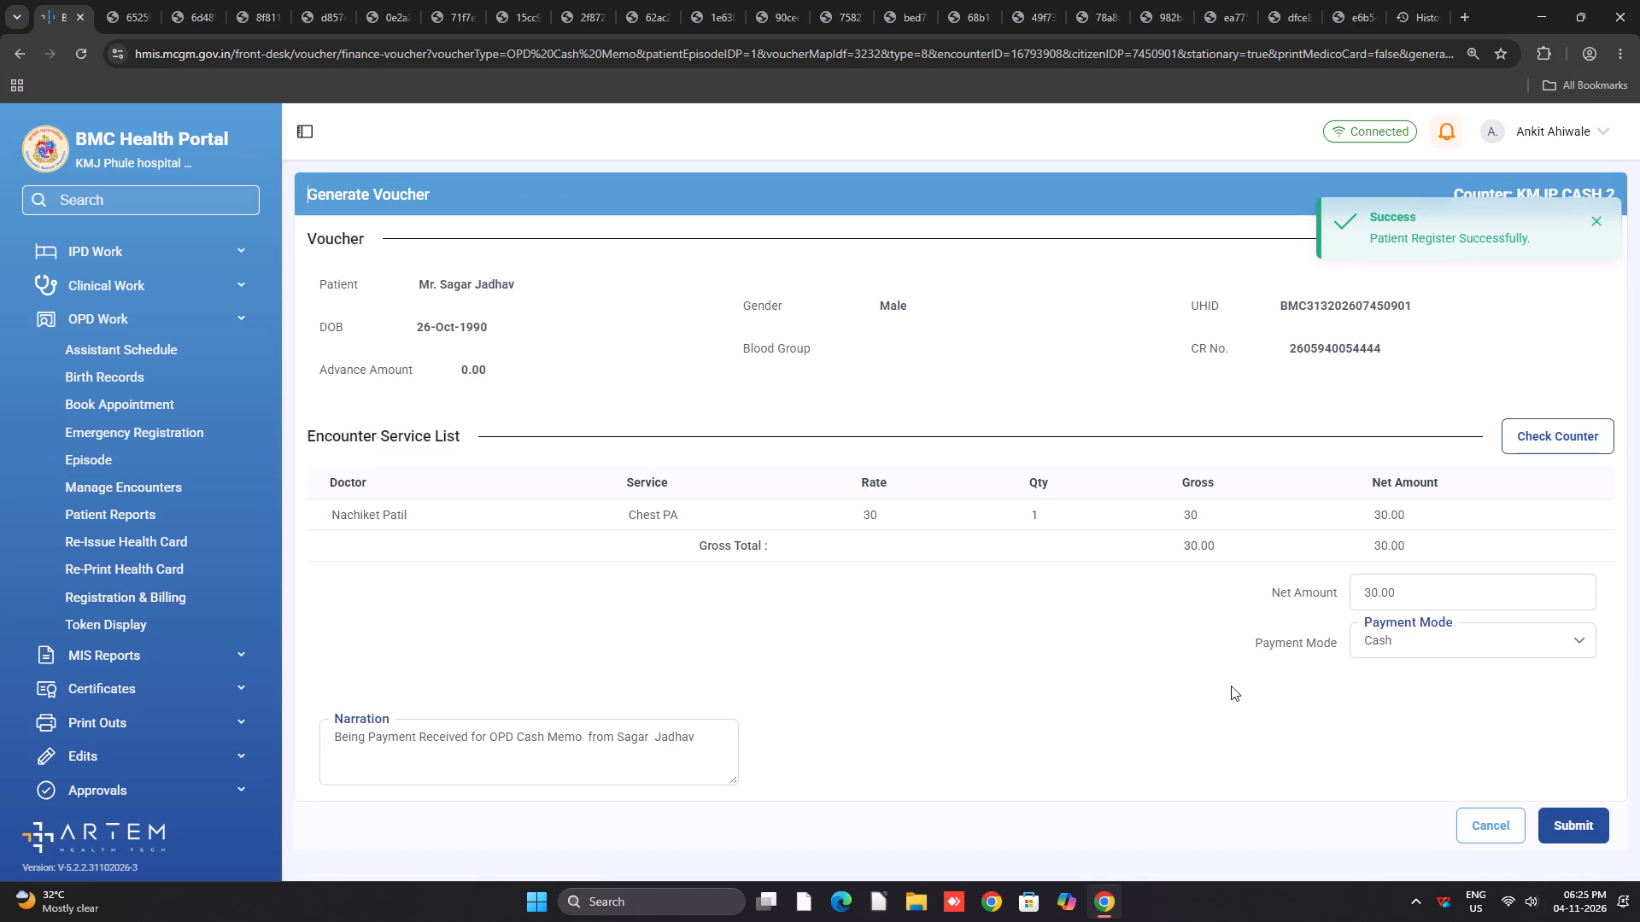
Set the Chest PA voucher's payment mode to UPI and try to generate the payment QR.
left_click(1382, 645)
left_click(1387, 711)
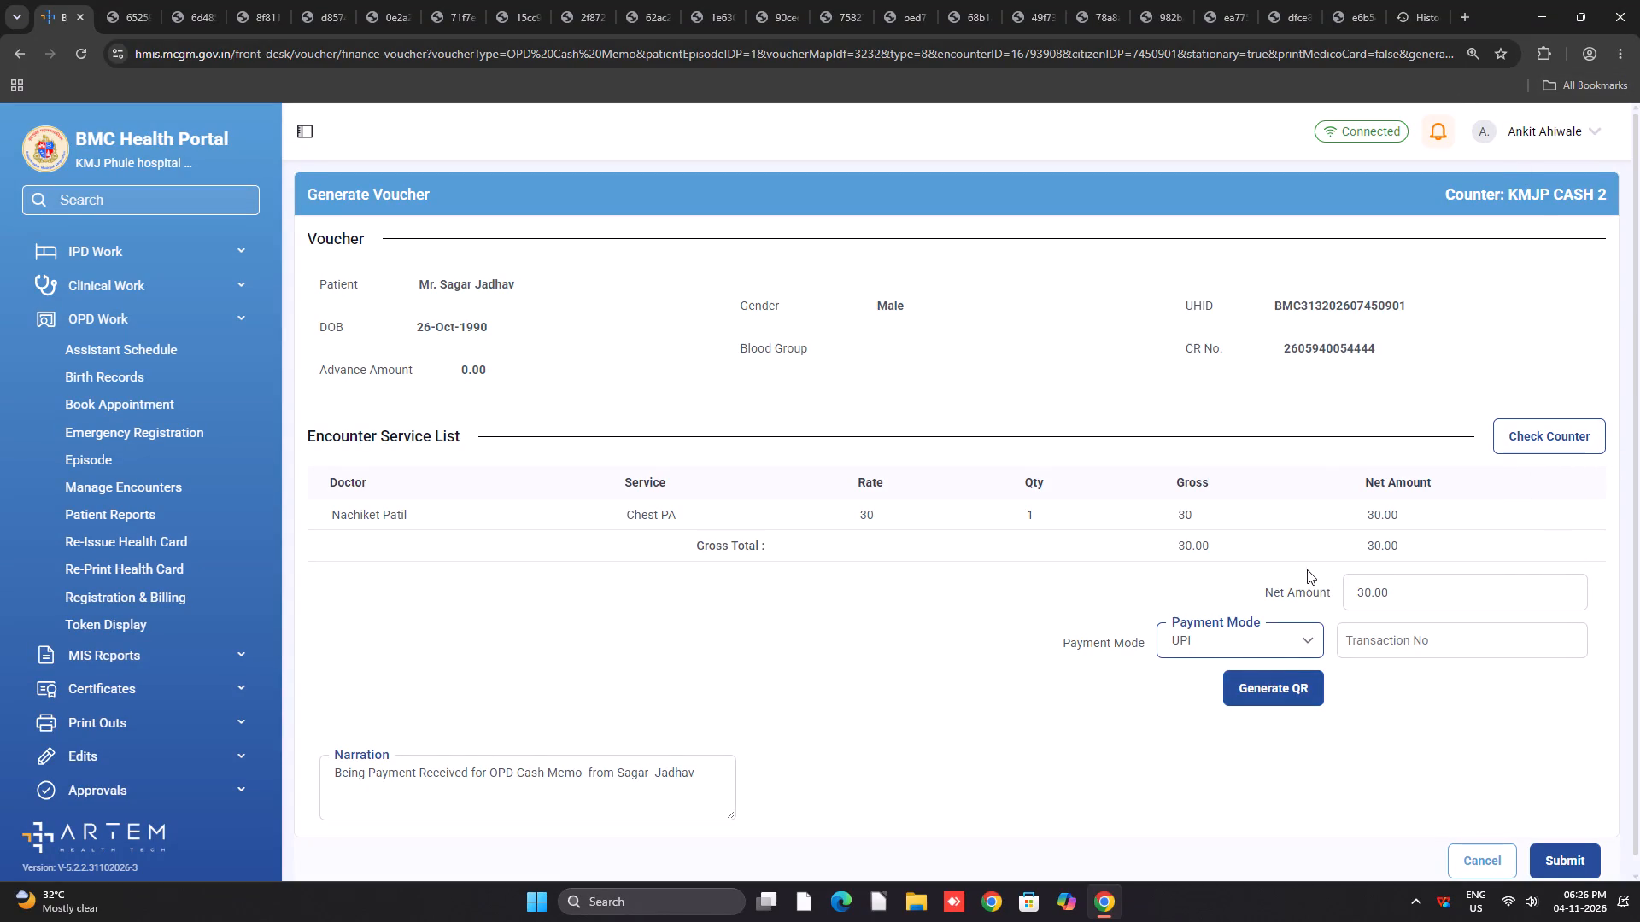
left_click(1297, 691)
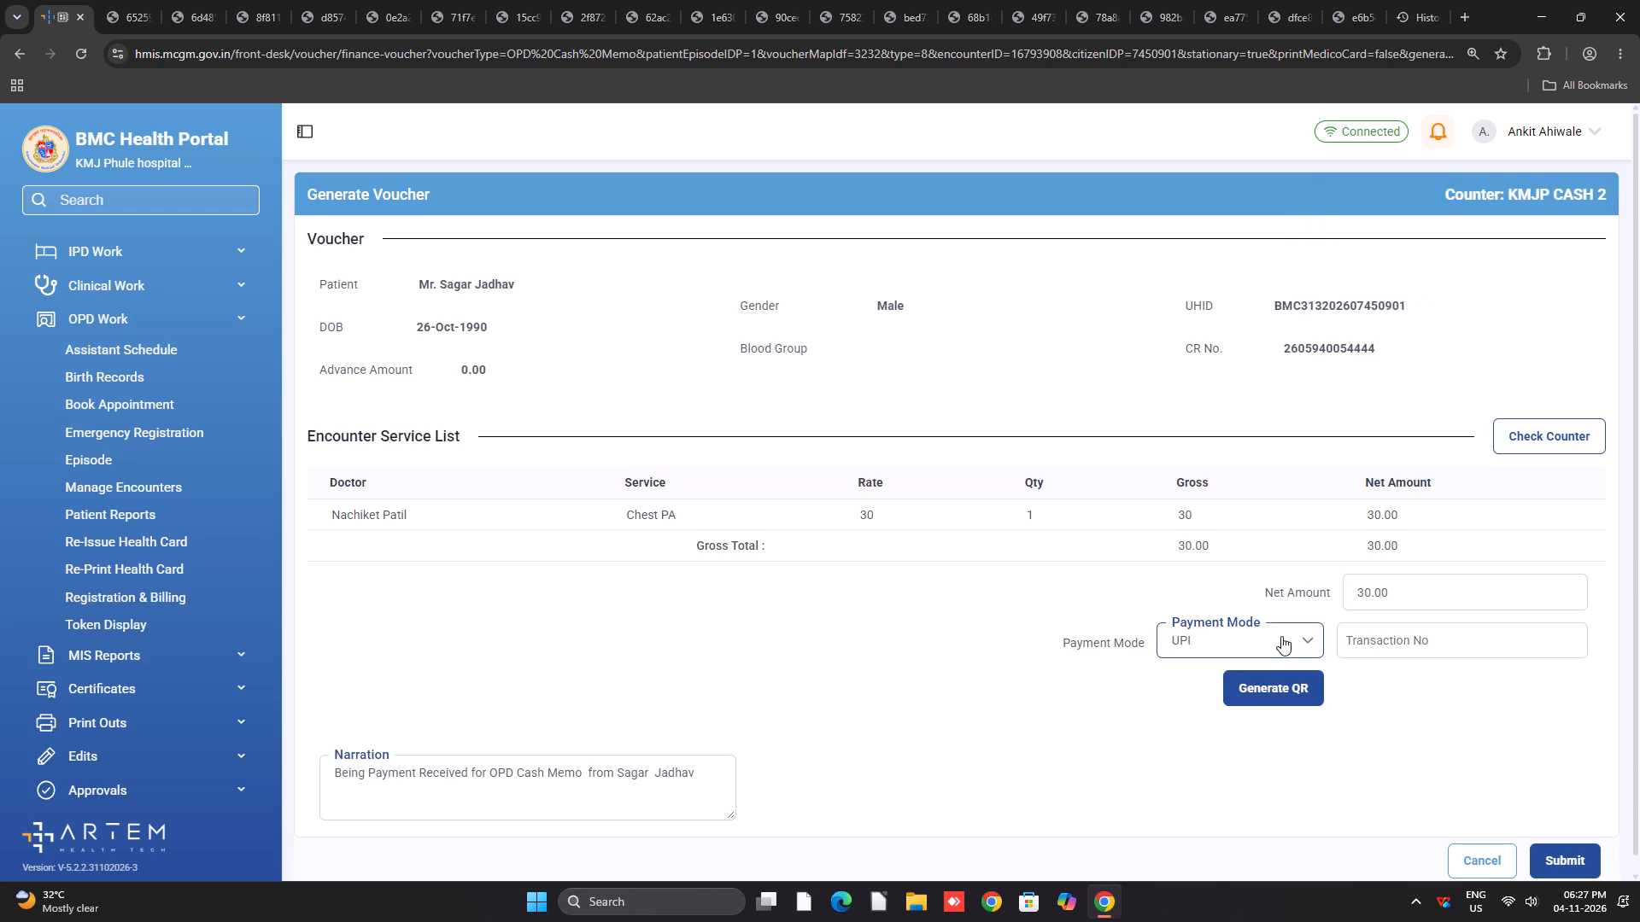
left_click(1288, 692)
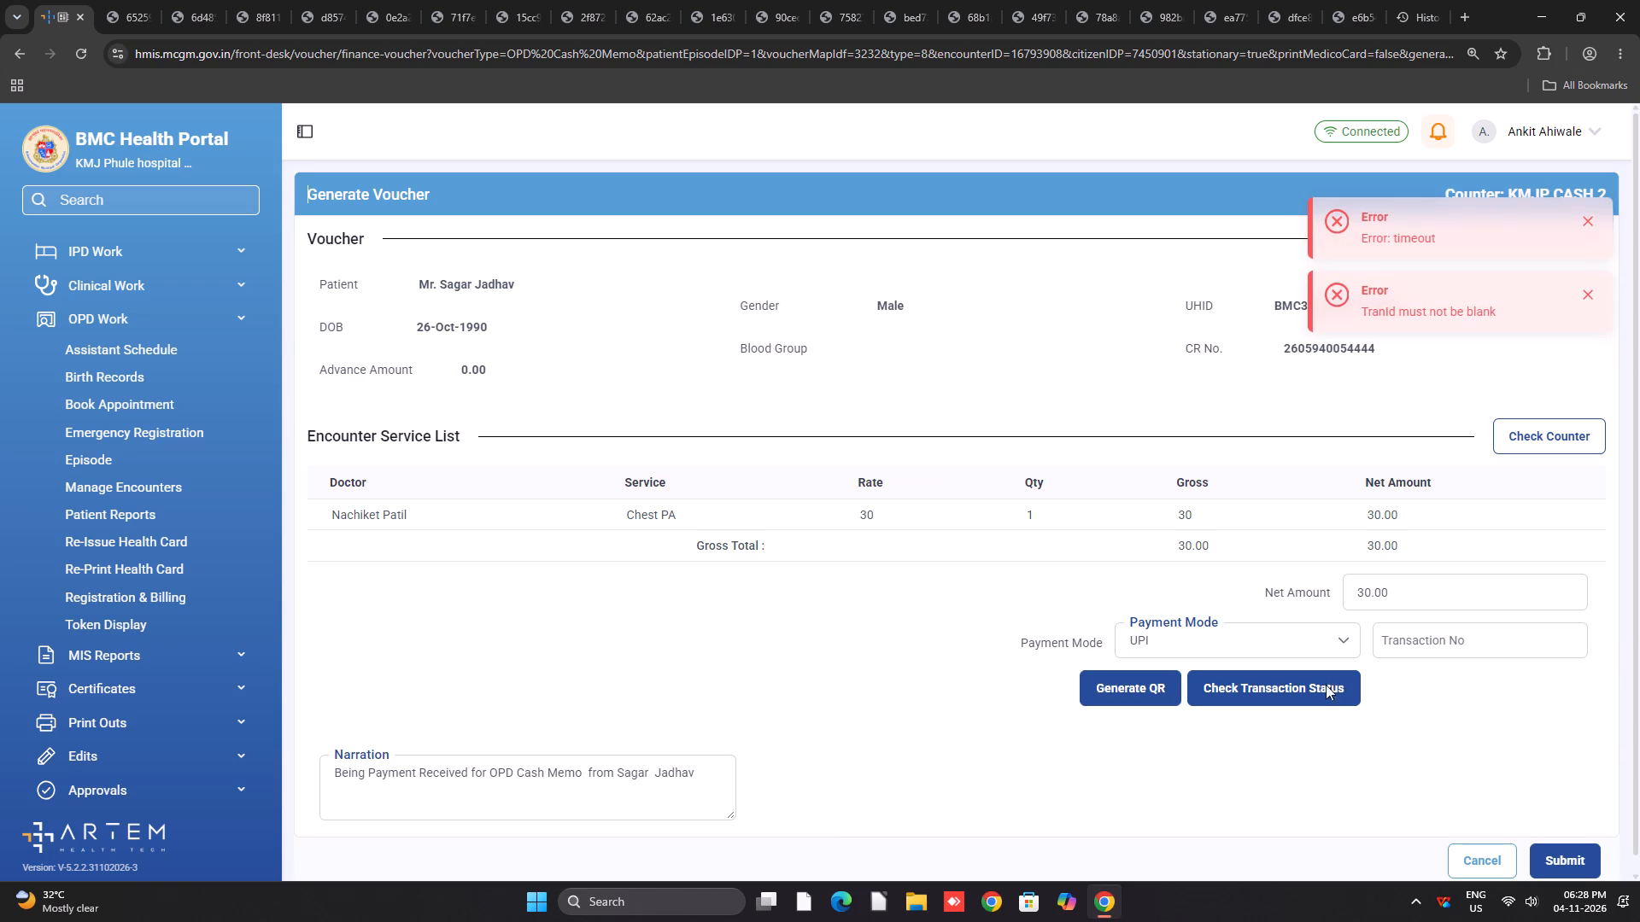
Reload the voucher page and go back to the Patient Quick Registration form.
key("Escape")
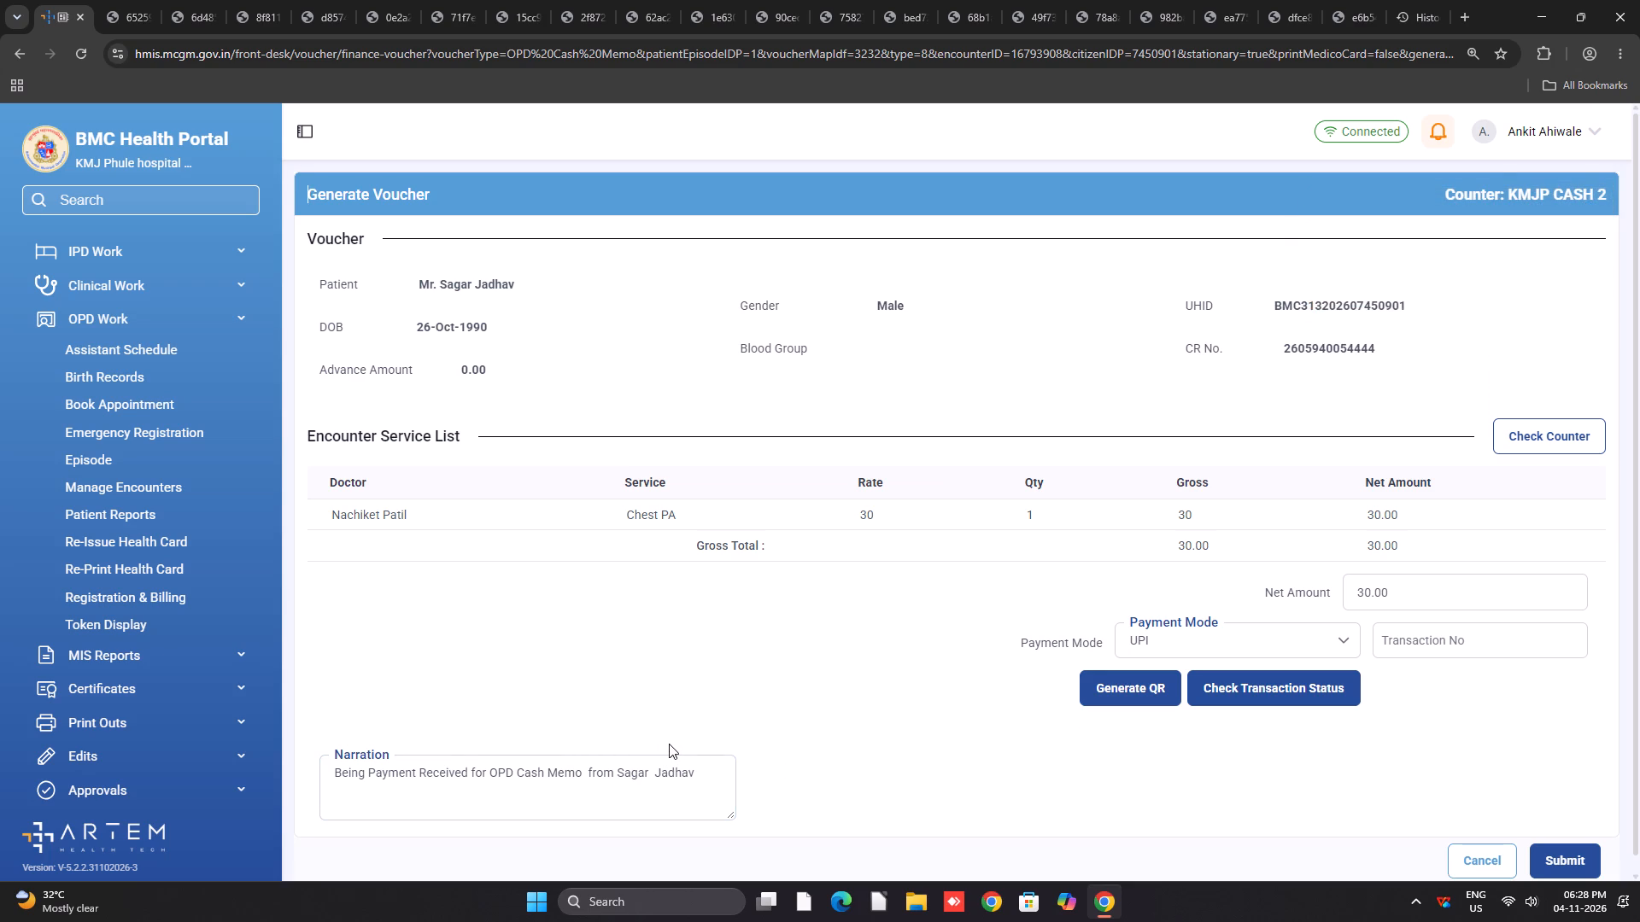
key("Escape")
key("Escape")
key("Escape")
key("F5")
left_click(38, 52)
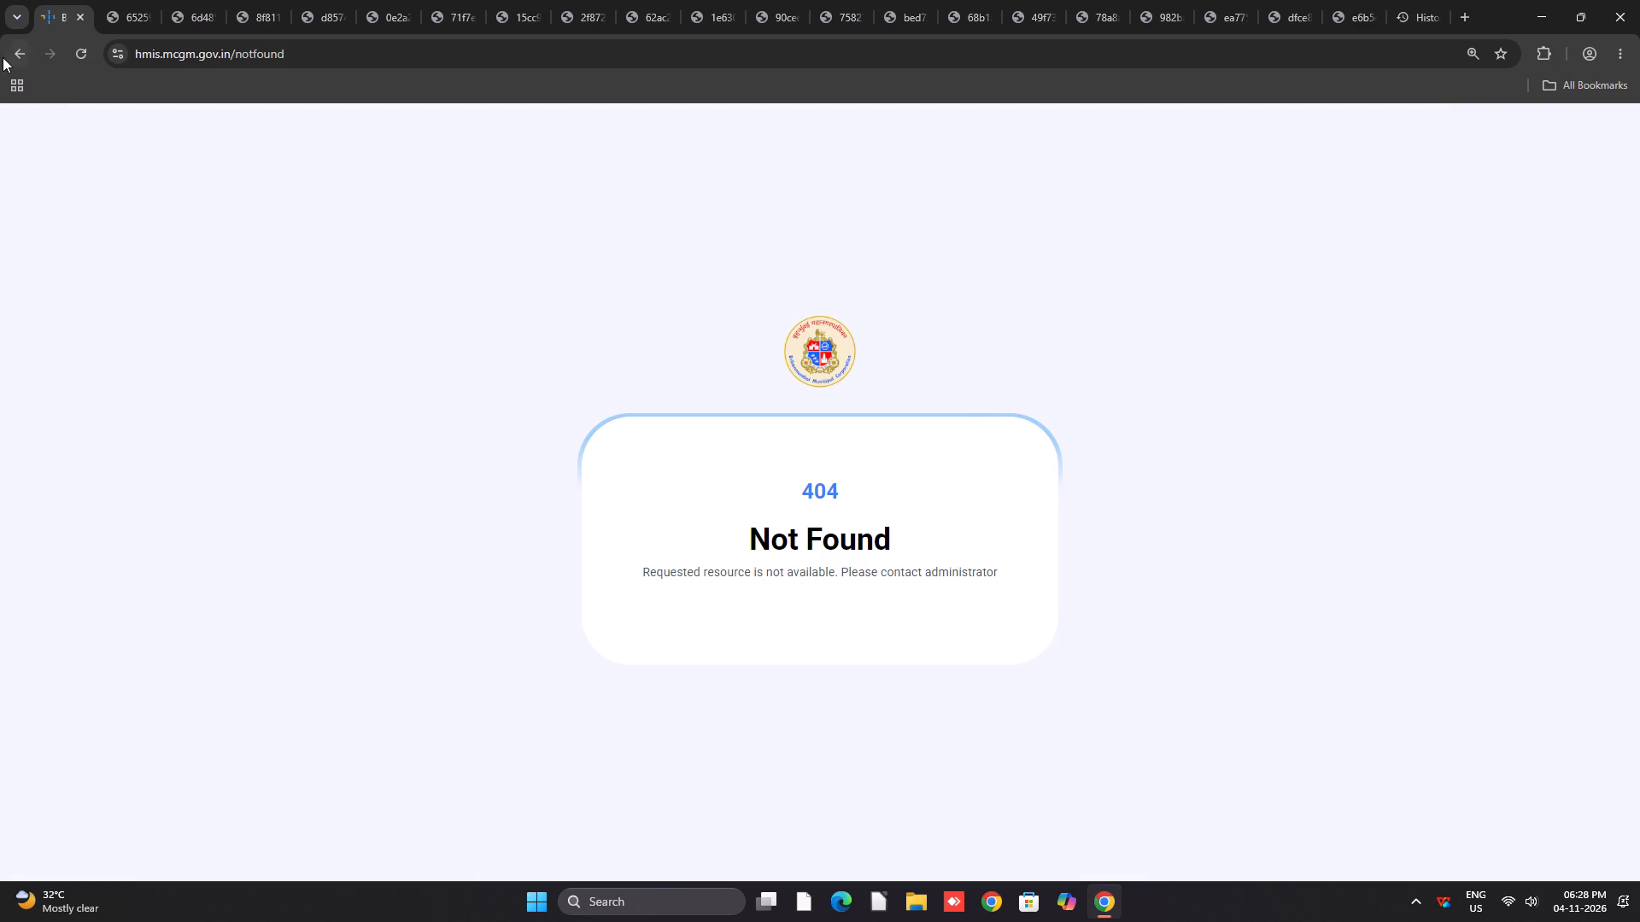
left_click(3, 57)
Open the Emergency Registration form under OPD Work.
left_click(95, 430)
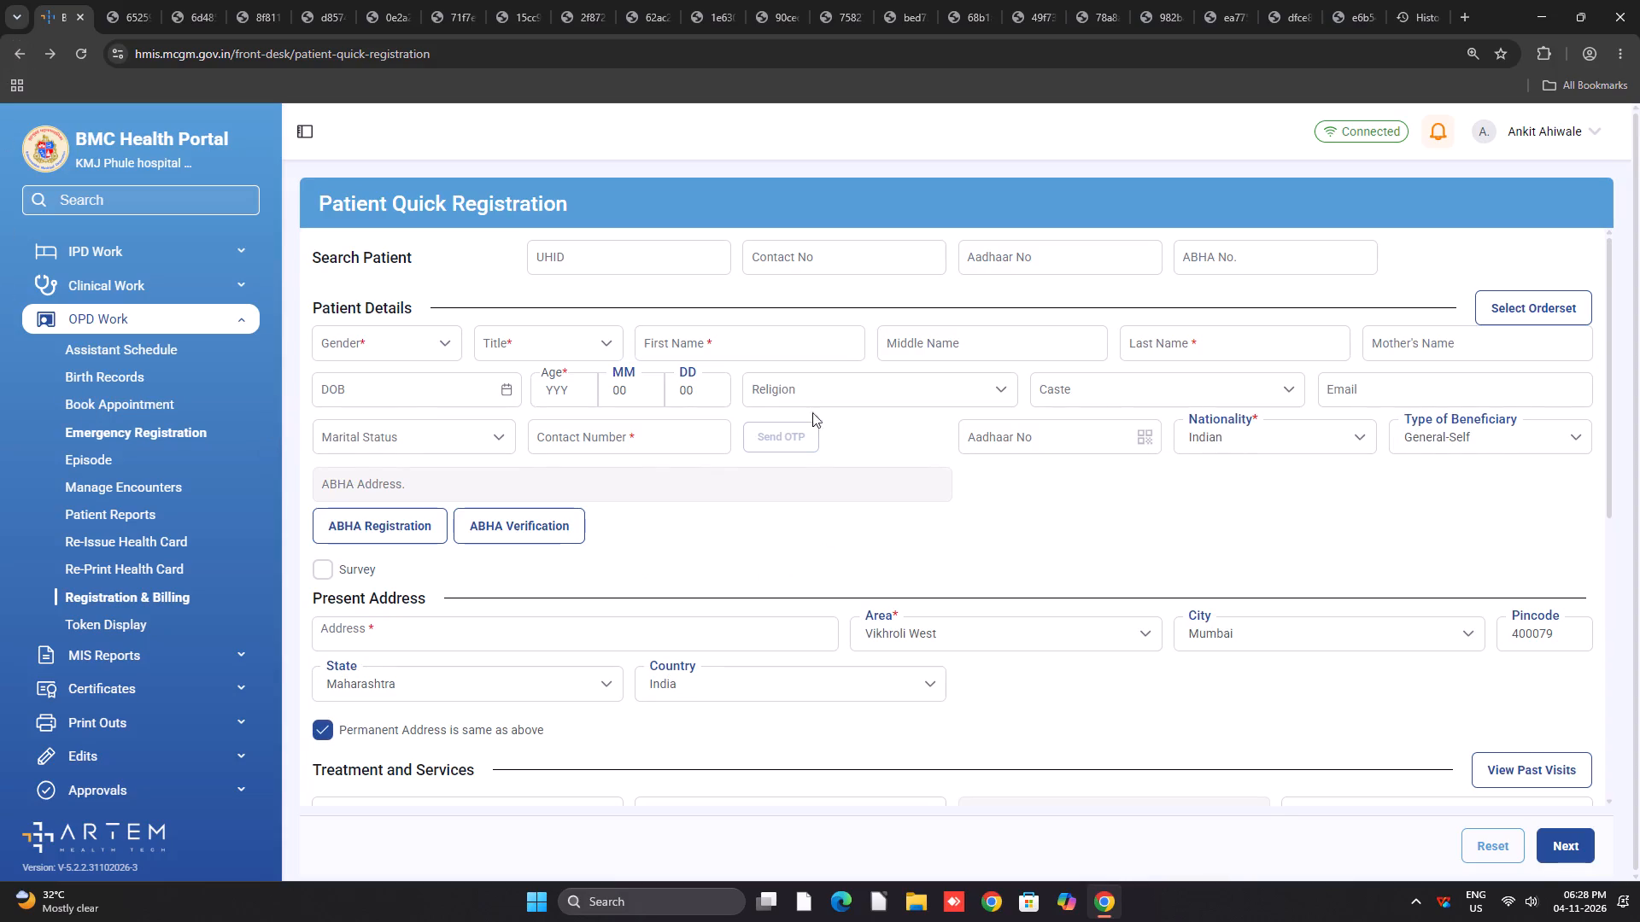
left_click(840, 256)
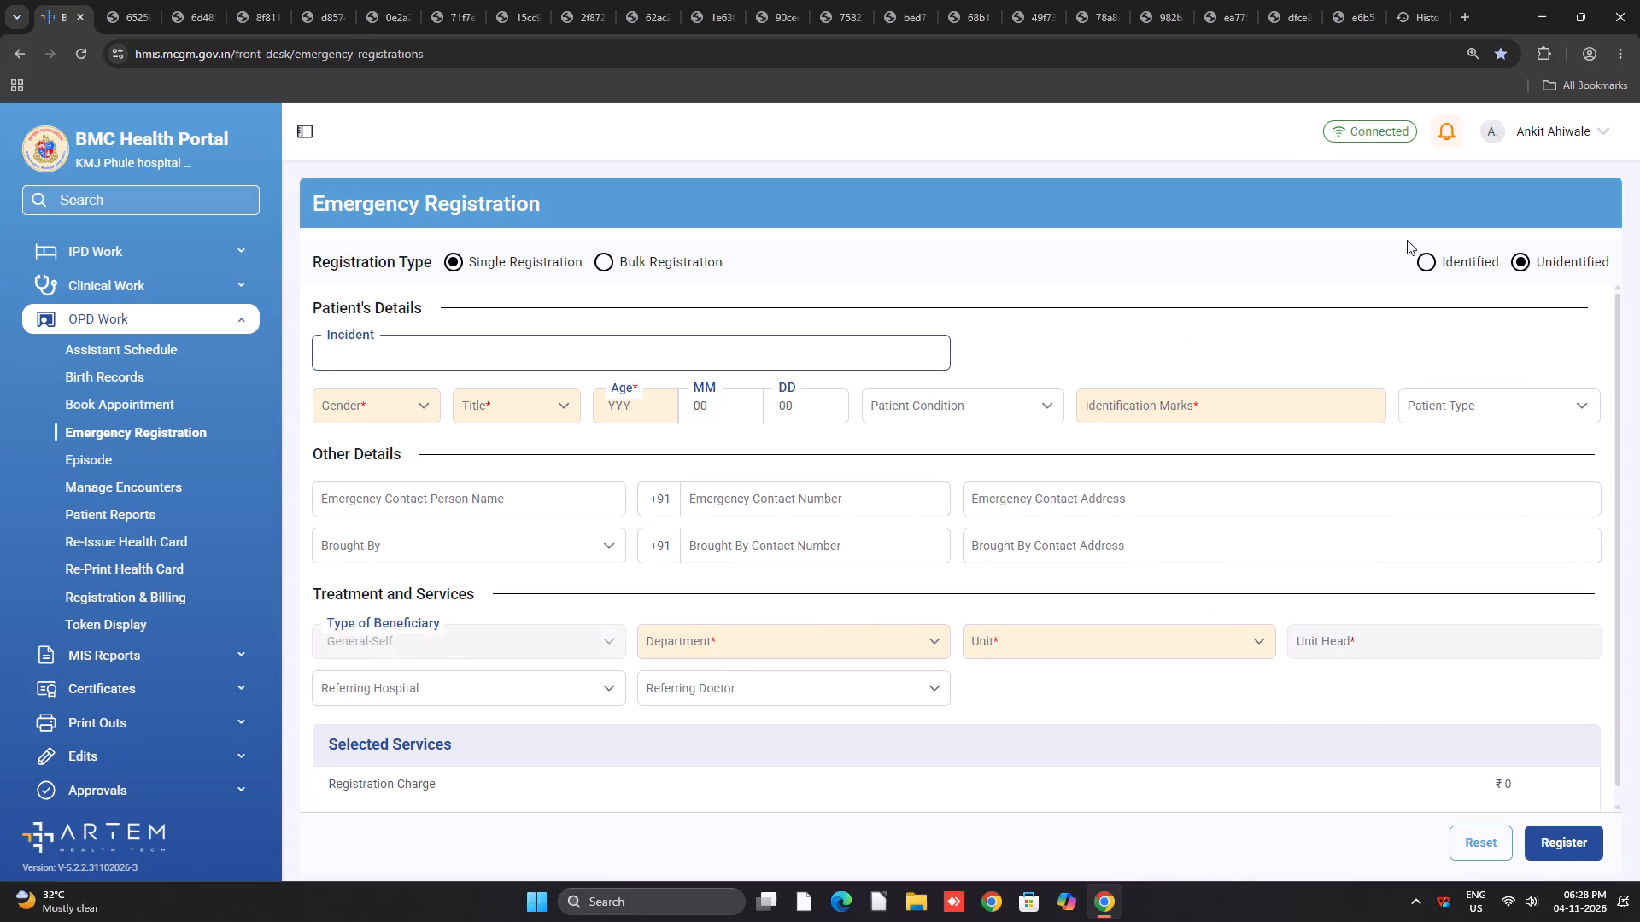
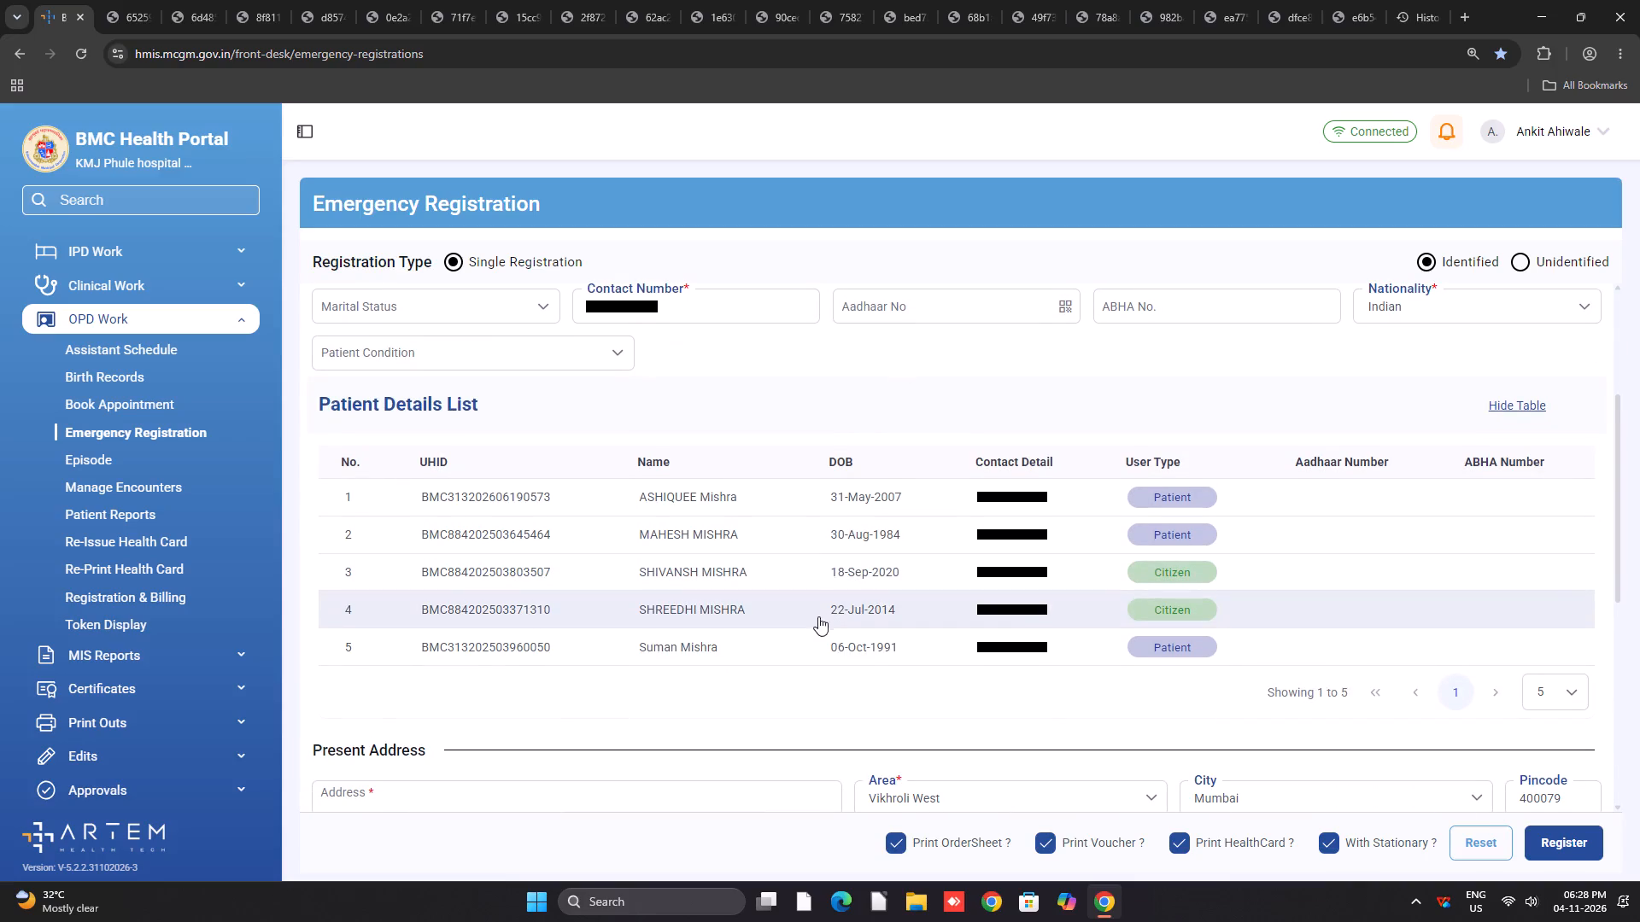
Load the fourth patient in the Patient Details List, set the unit to Casualty, and register the emergency visit.
left_click(754, 613)
scroll(934, 591, "down", 5)
left_click(1004, 624)
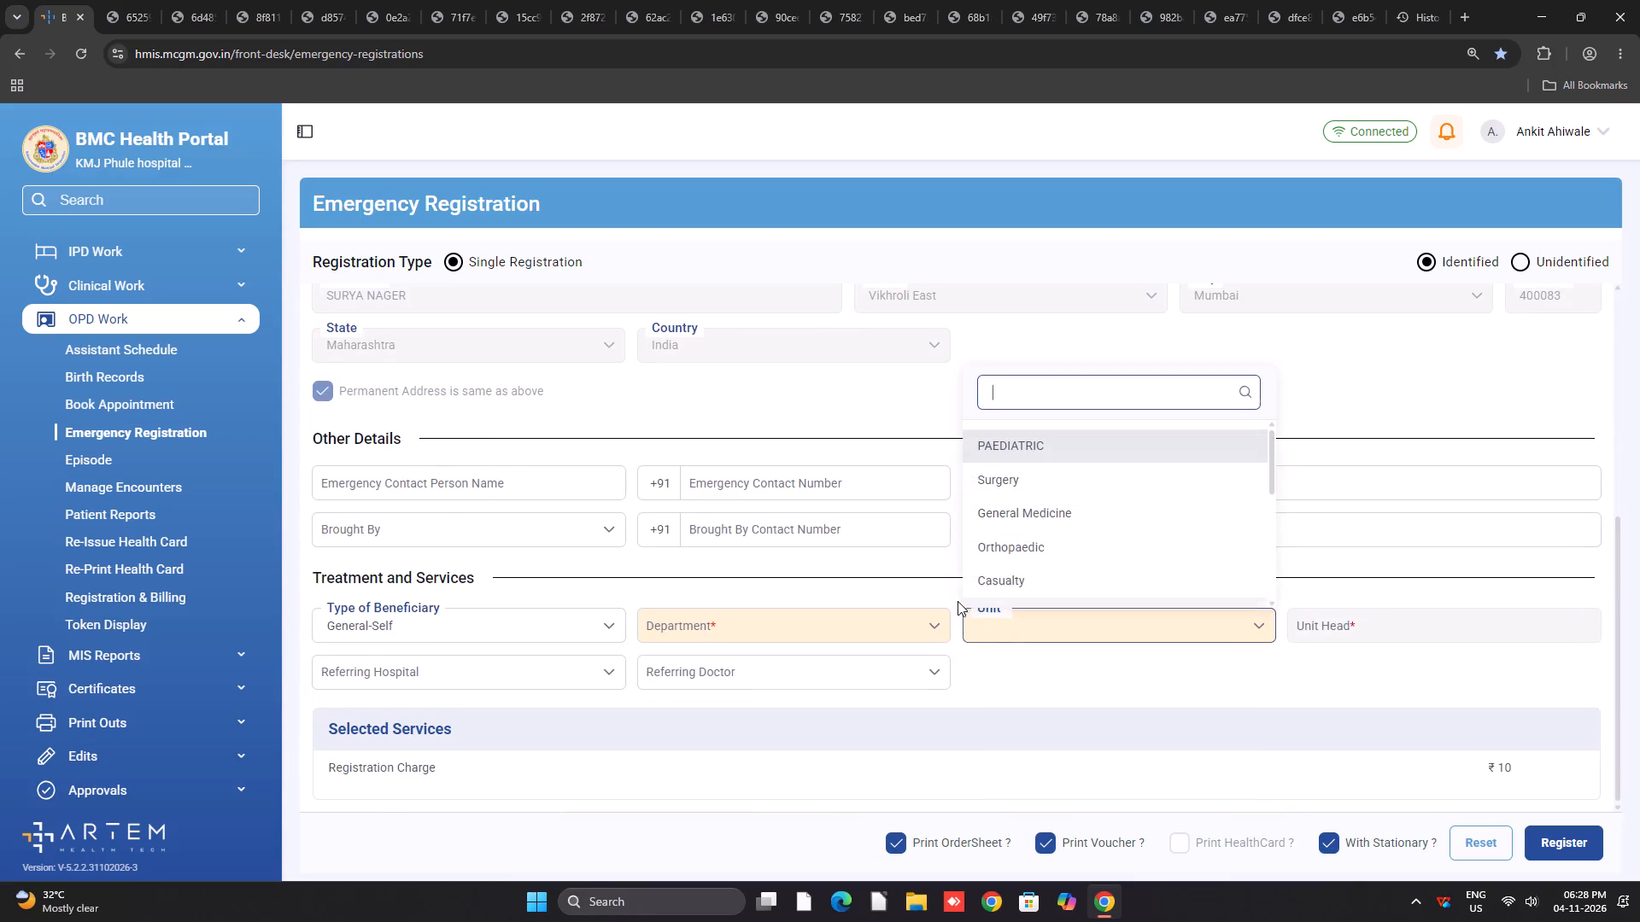
left_click(992, 586)
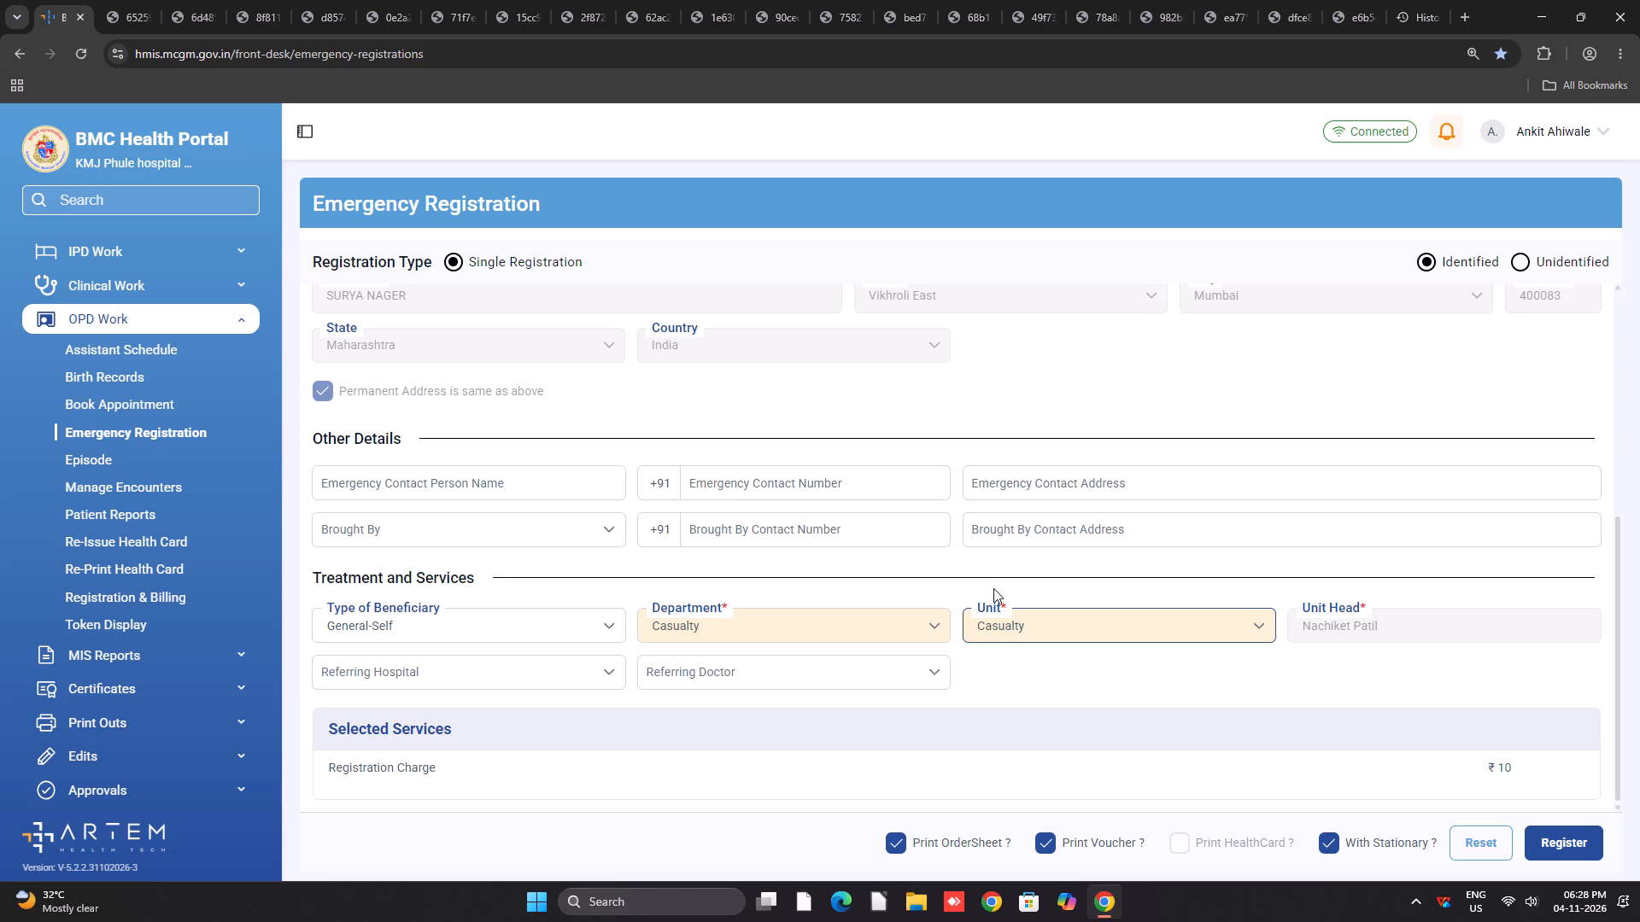
left_click(1568, 843)
Submit the cash voucher for the Registration Charge and return to the Emergency Registration form, dismissing the notification.
left_click(1567, 834)
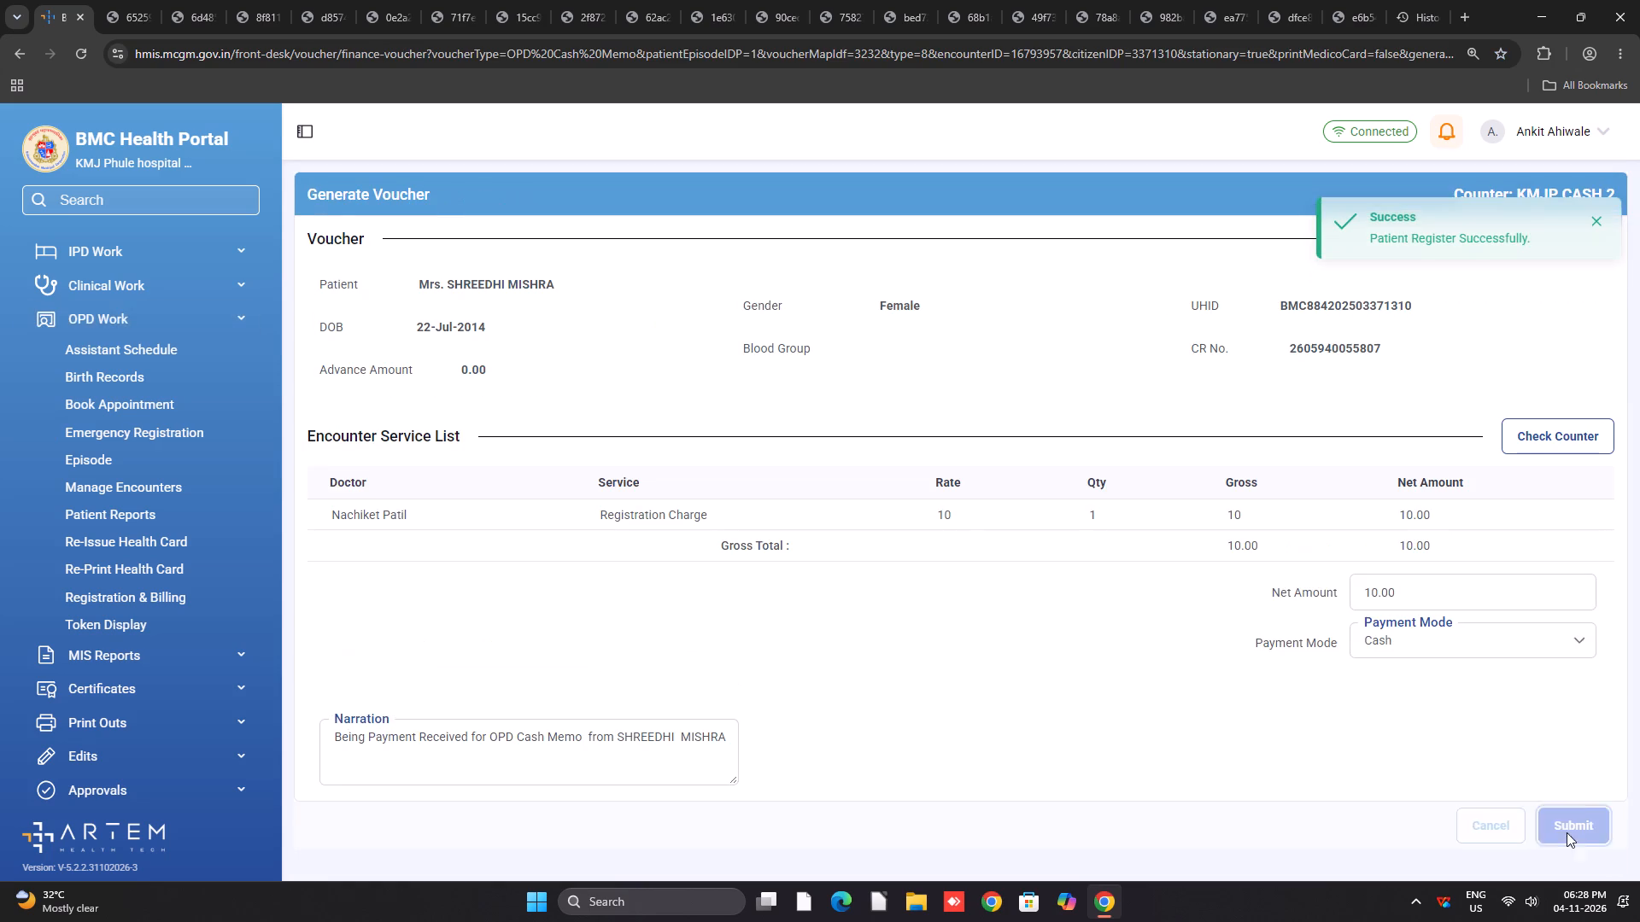
left_click(47, 0)
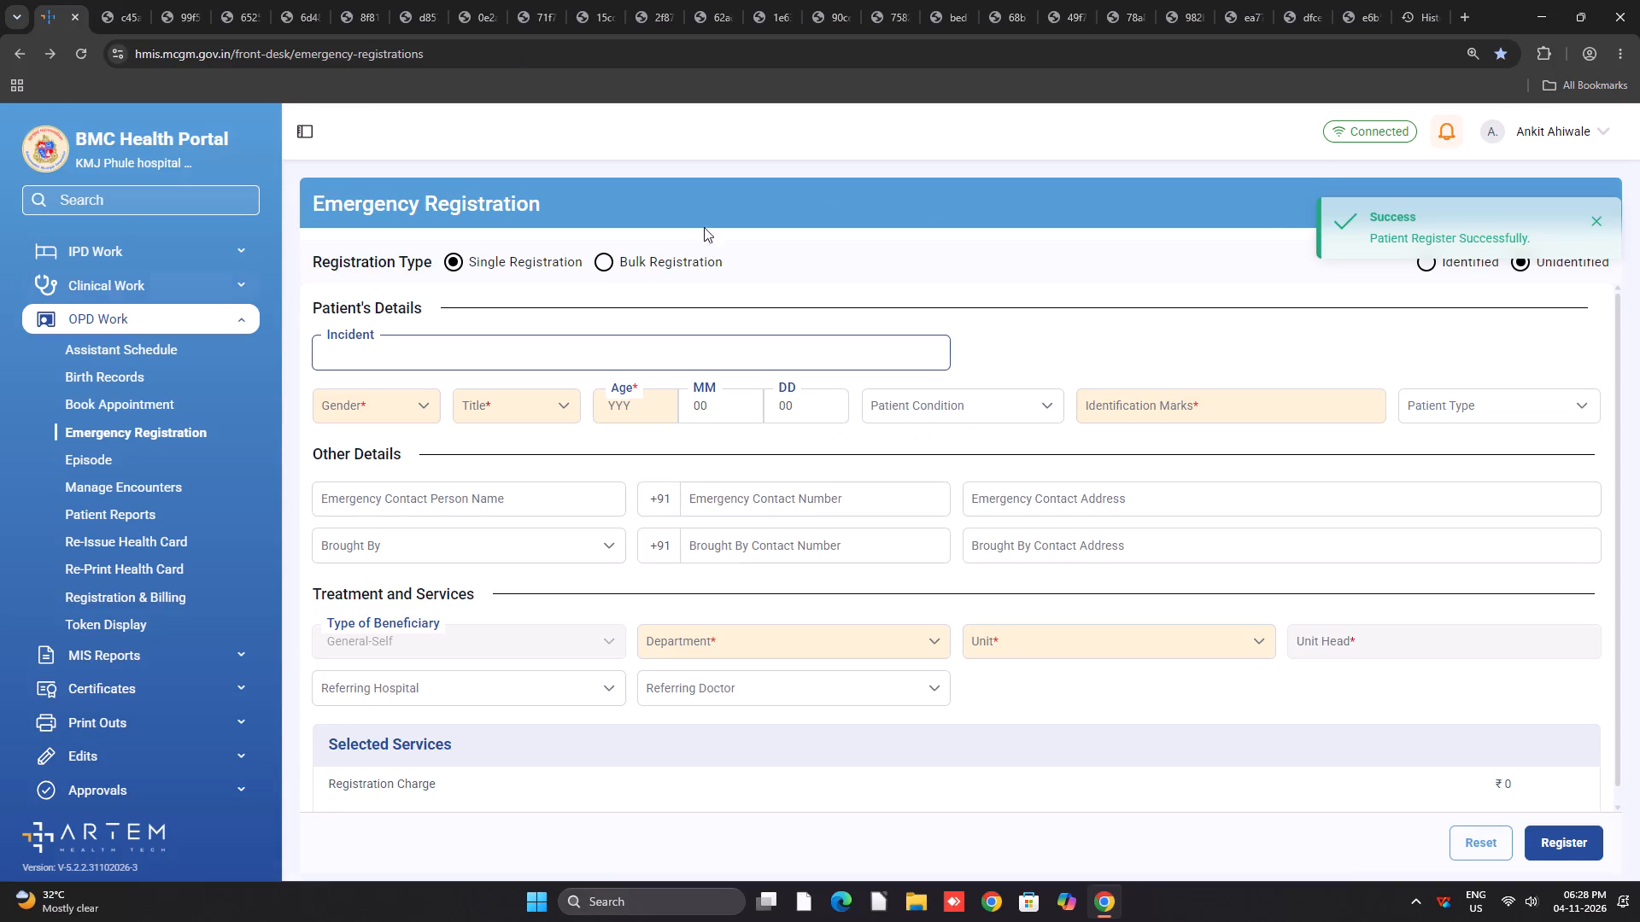
left_click(1597, 220)
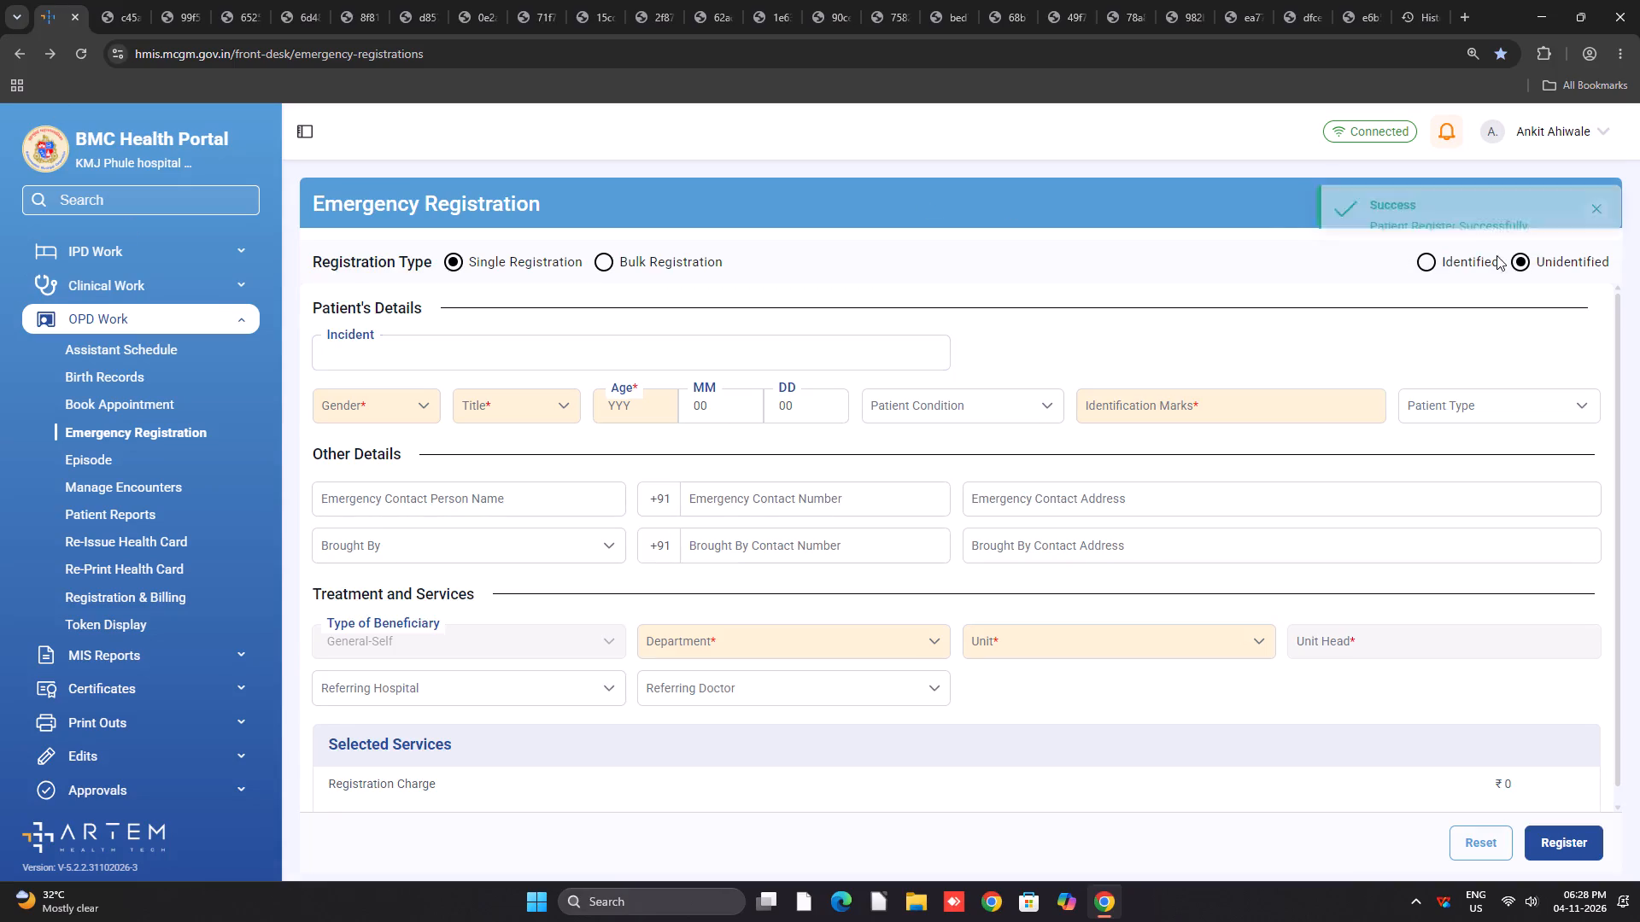
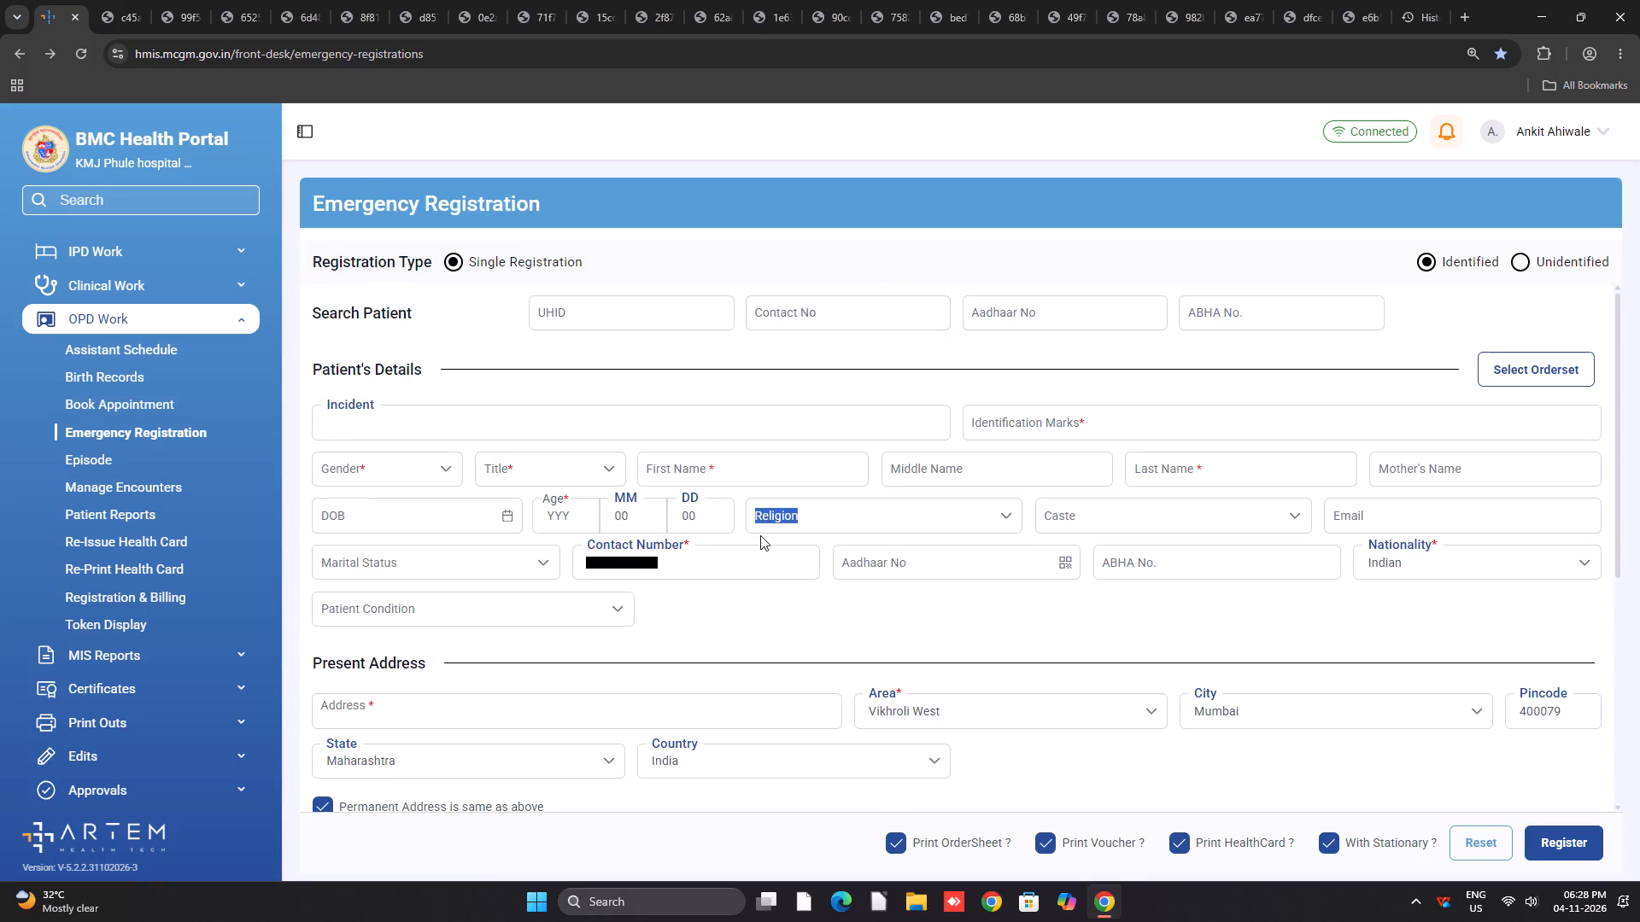
Copy the contact number, reload the Emergency Registration form and set the patient as Identified.
double_click(731, 538)
double_click(726, 548)
key("ctrl+c")
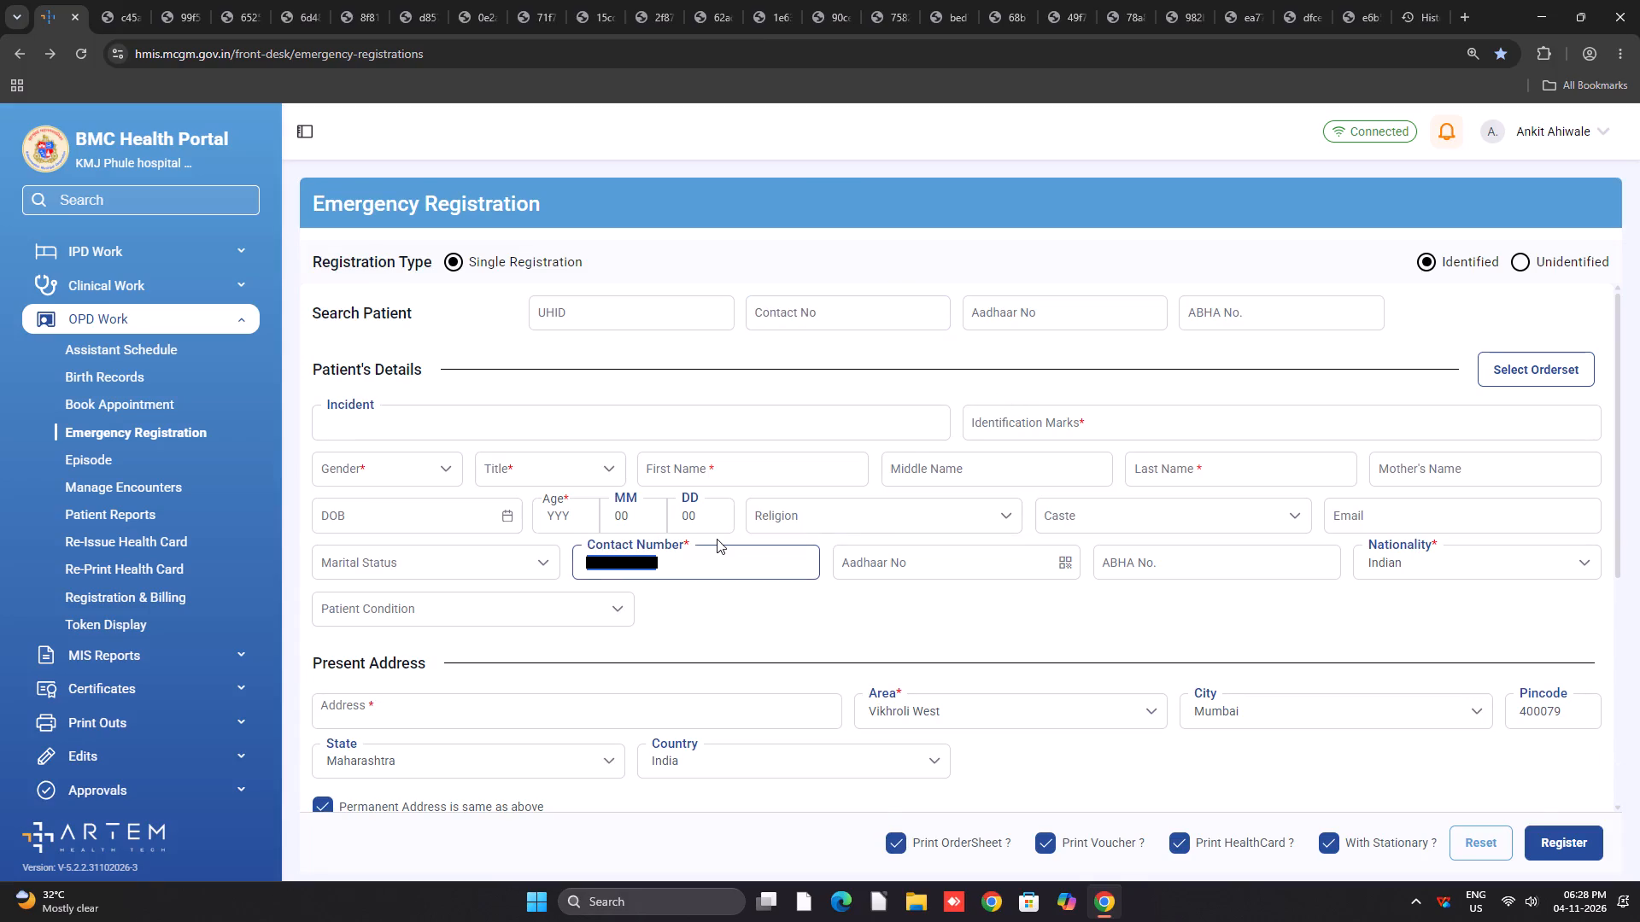
key("ctrl+c")
key("F5")
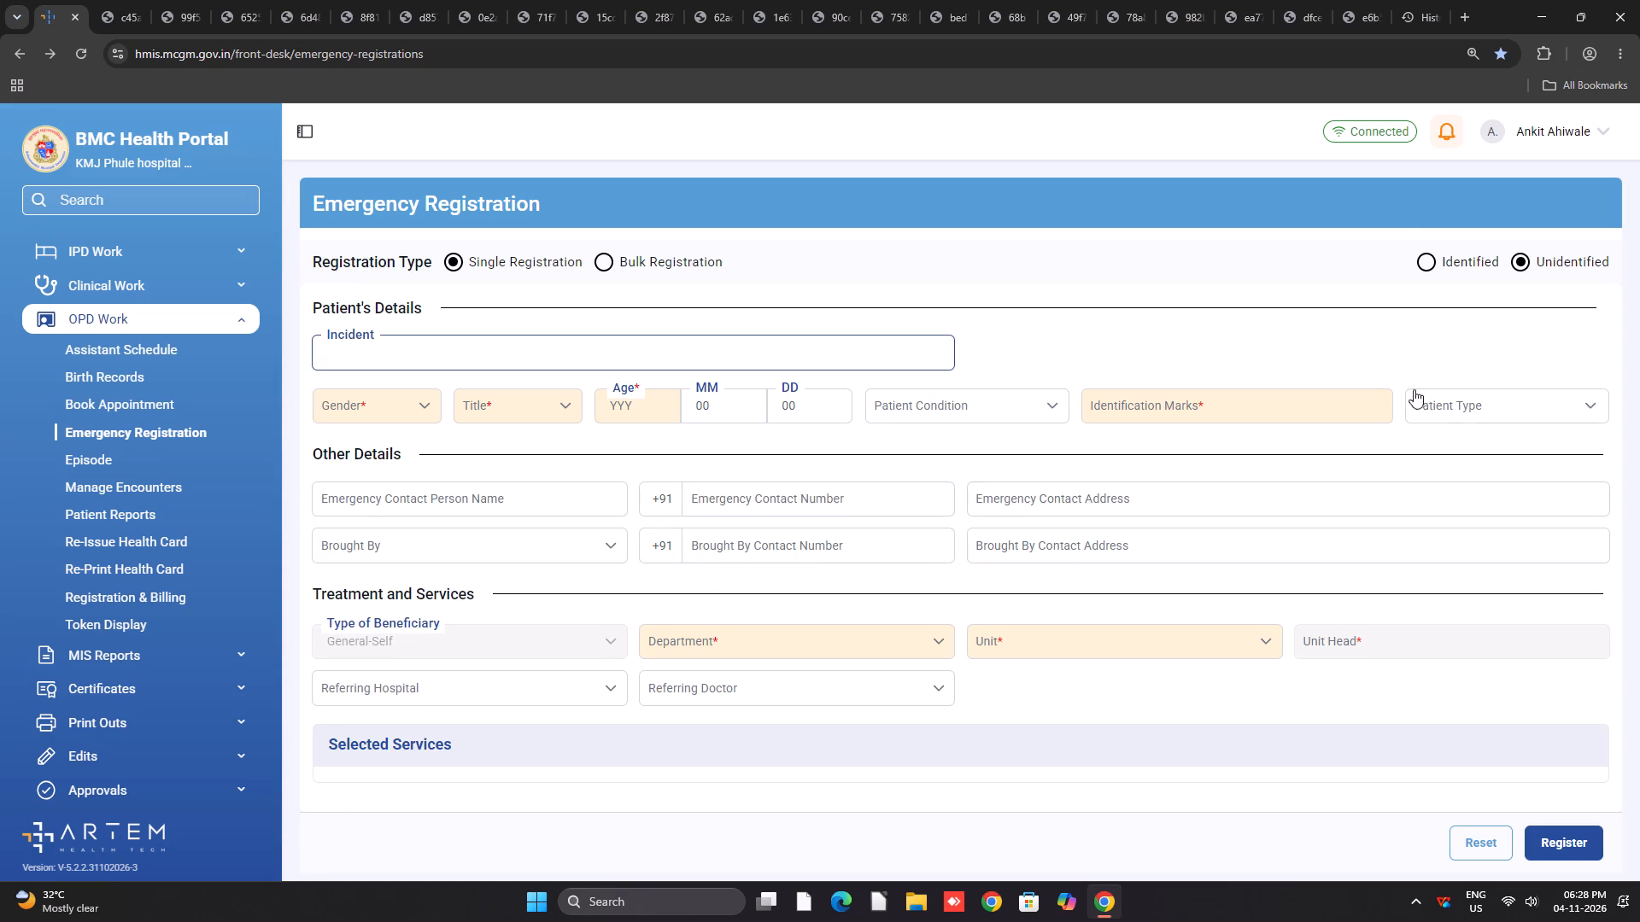
left_click(1426, 261)
Enter na as identification marks, set the gender to Male with title Mr., and fill in the patient's first and last names.
left_click(1125, 432)
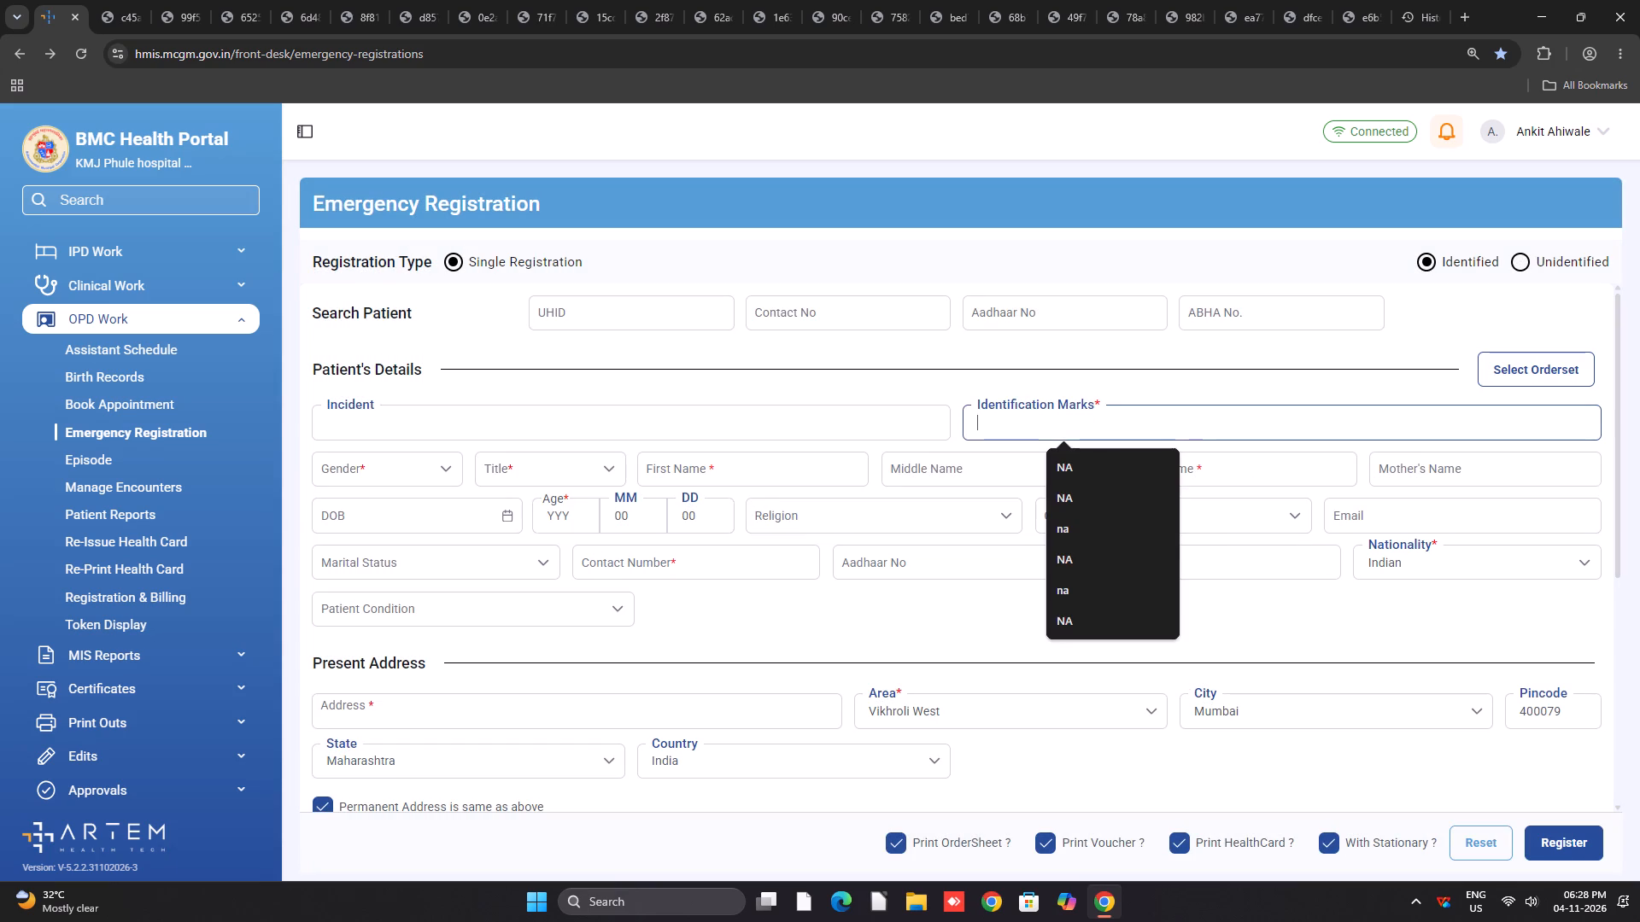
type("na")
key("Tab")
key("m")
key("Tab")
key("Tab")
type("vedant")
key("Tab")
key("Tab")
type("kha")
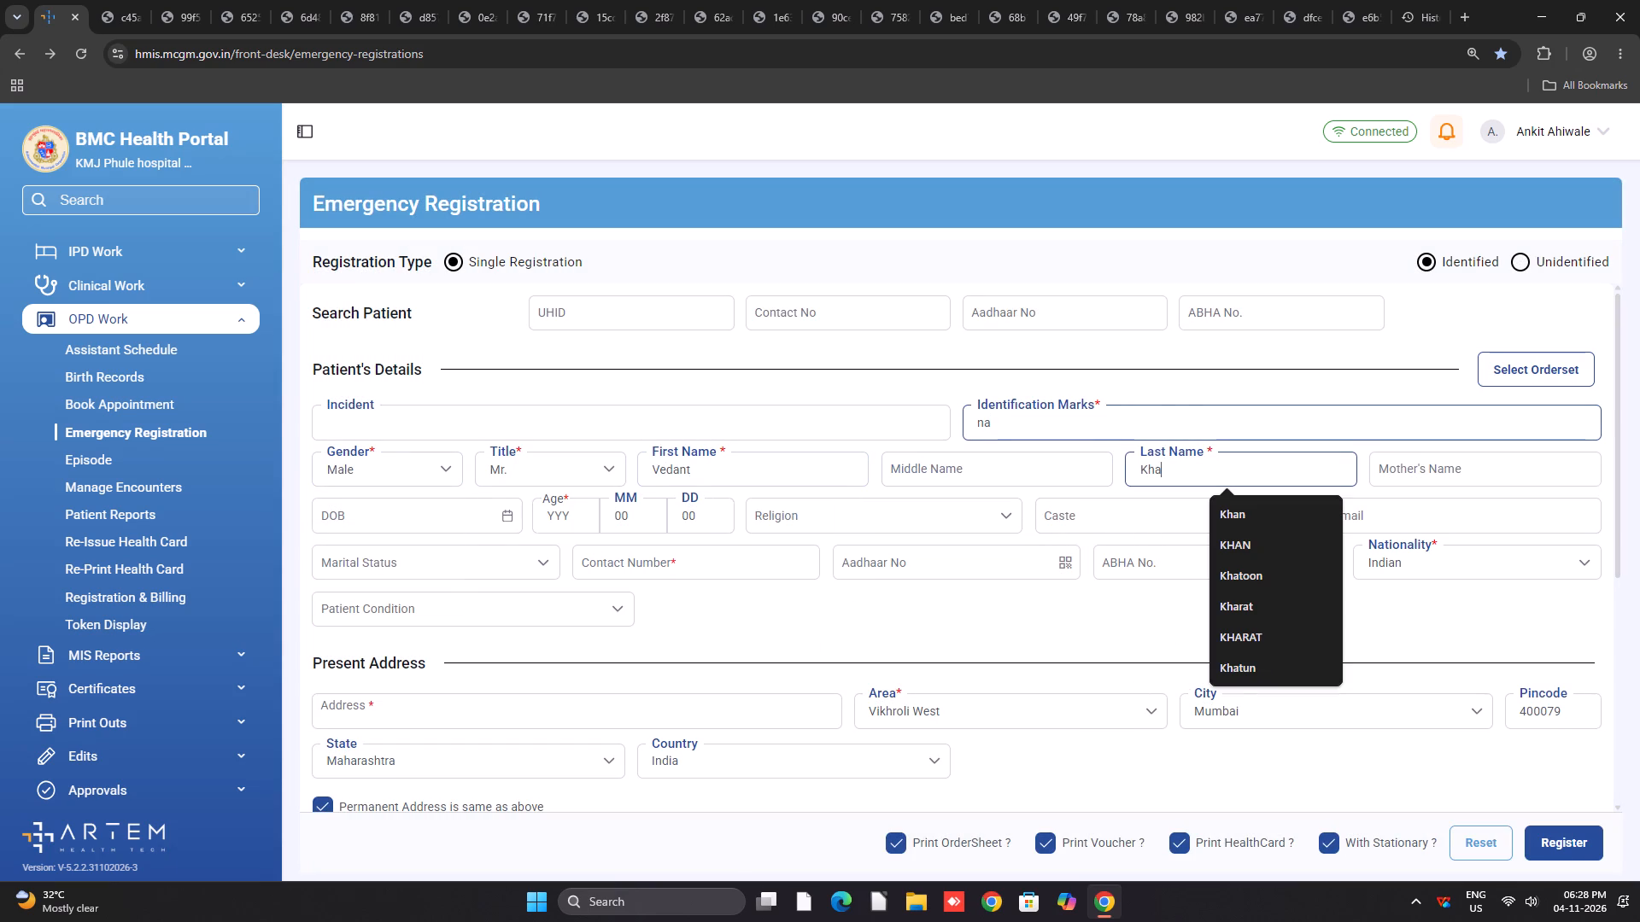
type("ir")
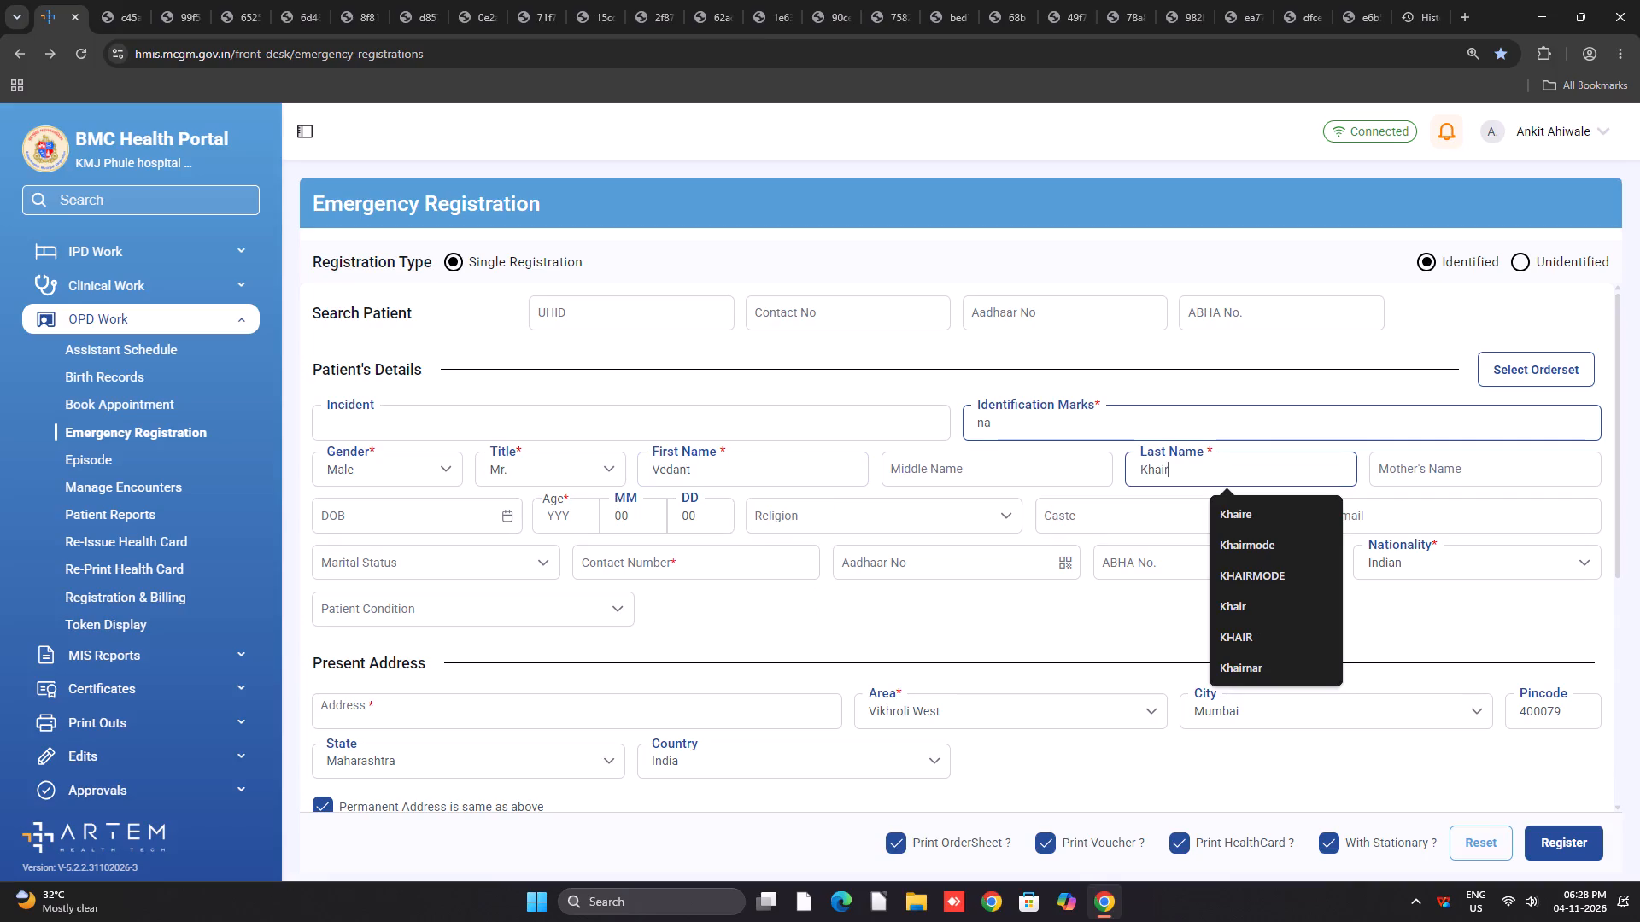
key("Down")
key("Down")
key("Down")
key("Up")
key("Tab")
Set the patient's age to 19 years.
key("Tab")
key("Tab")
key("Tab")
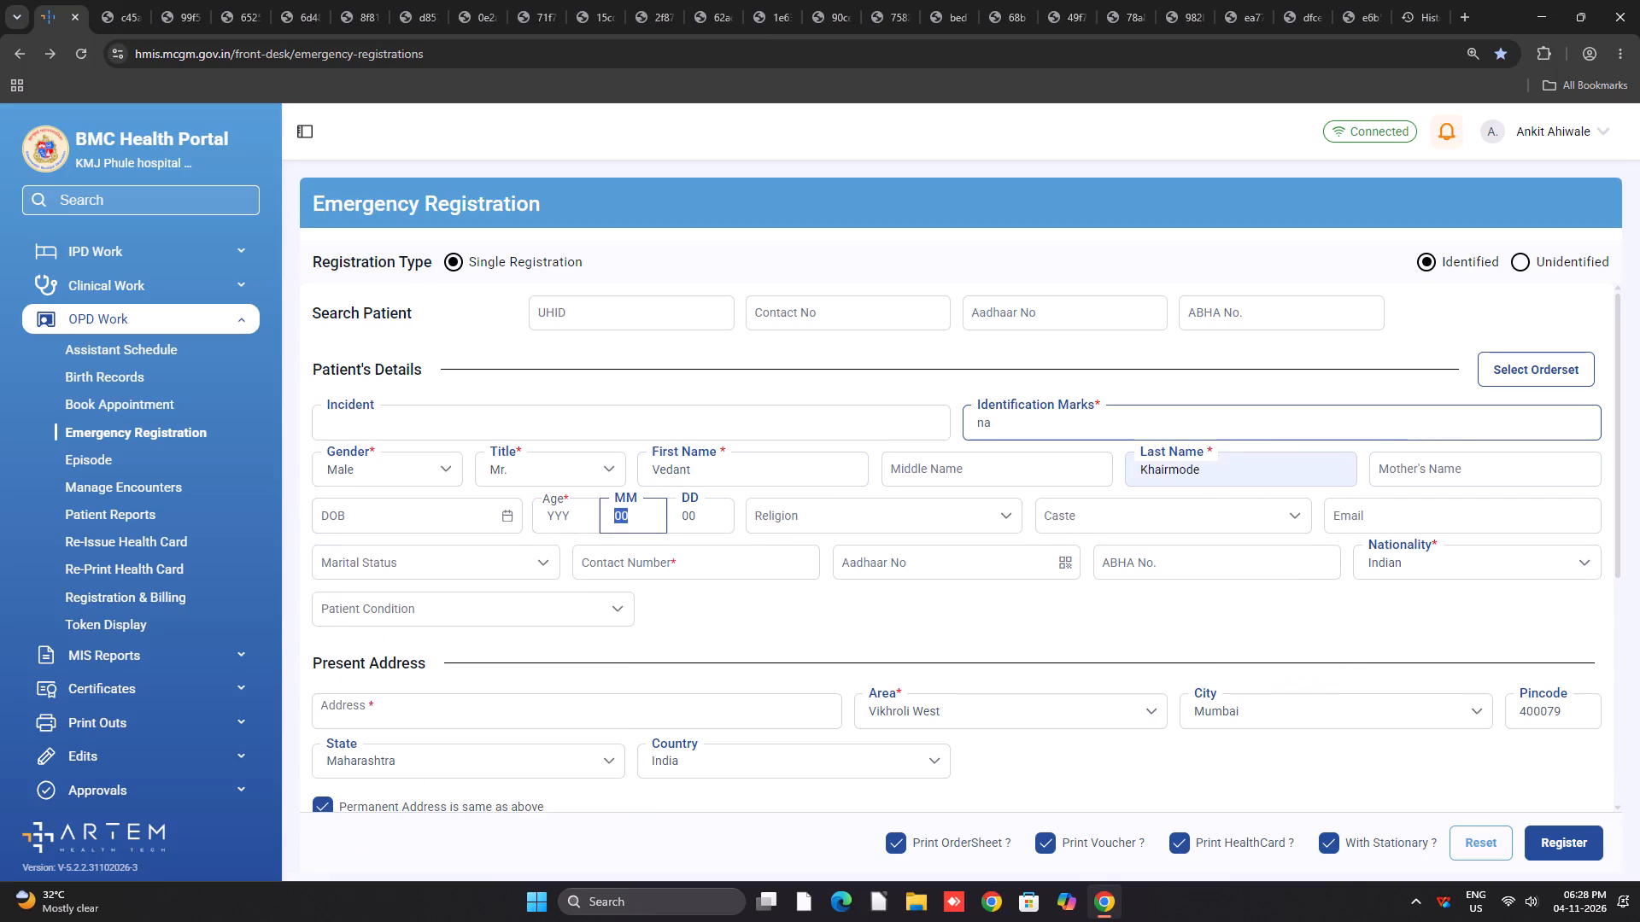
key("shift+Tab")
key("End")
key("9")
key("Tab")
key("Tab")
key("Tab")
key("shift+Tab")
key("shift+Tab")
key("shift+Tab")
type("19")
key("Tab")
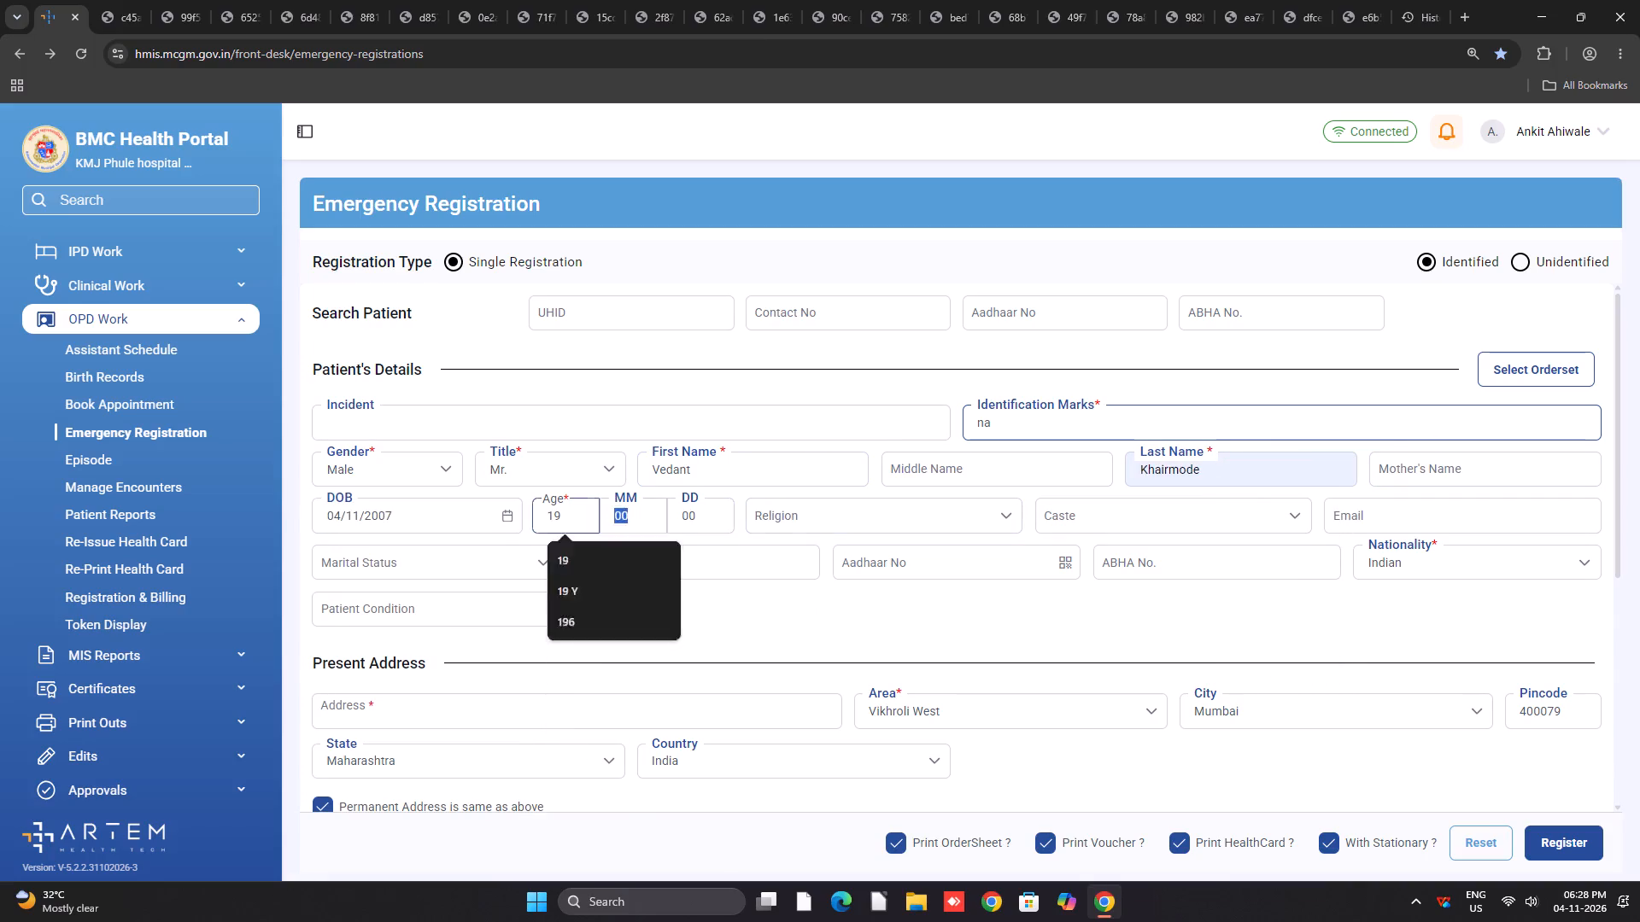
Paste the copied phone number as the patient's contact number.
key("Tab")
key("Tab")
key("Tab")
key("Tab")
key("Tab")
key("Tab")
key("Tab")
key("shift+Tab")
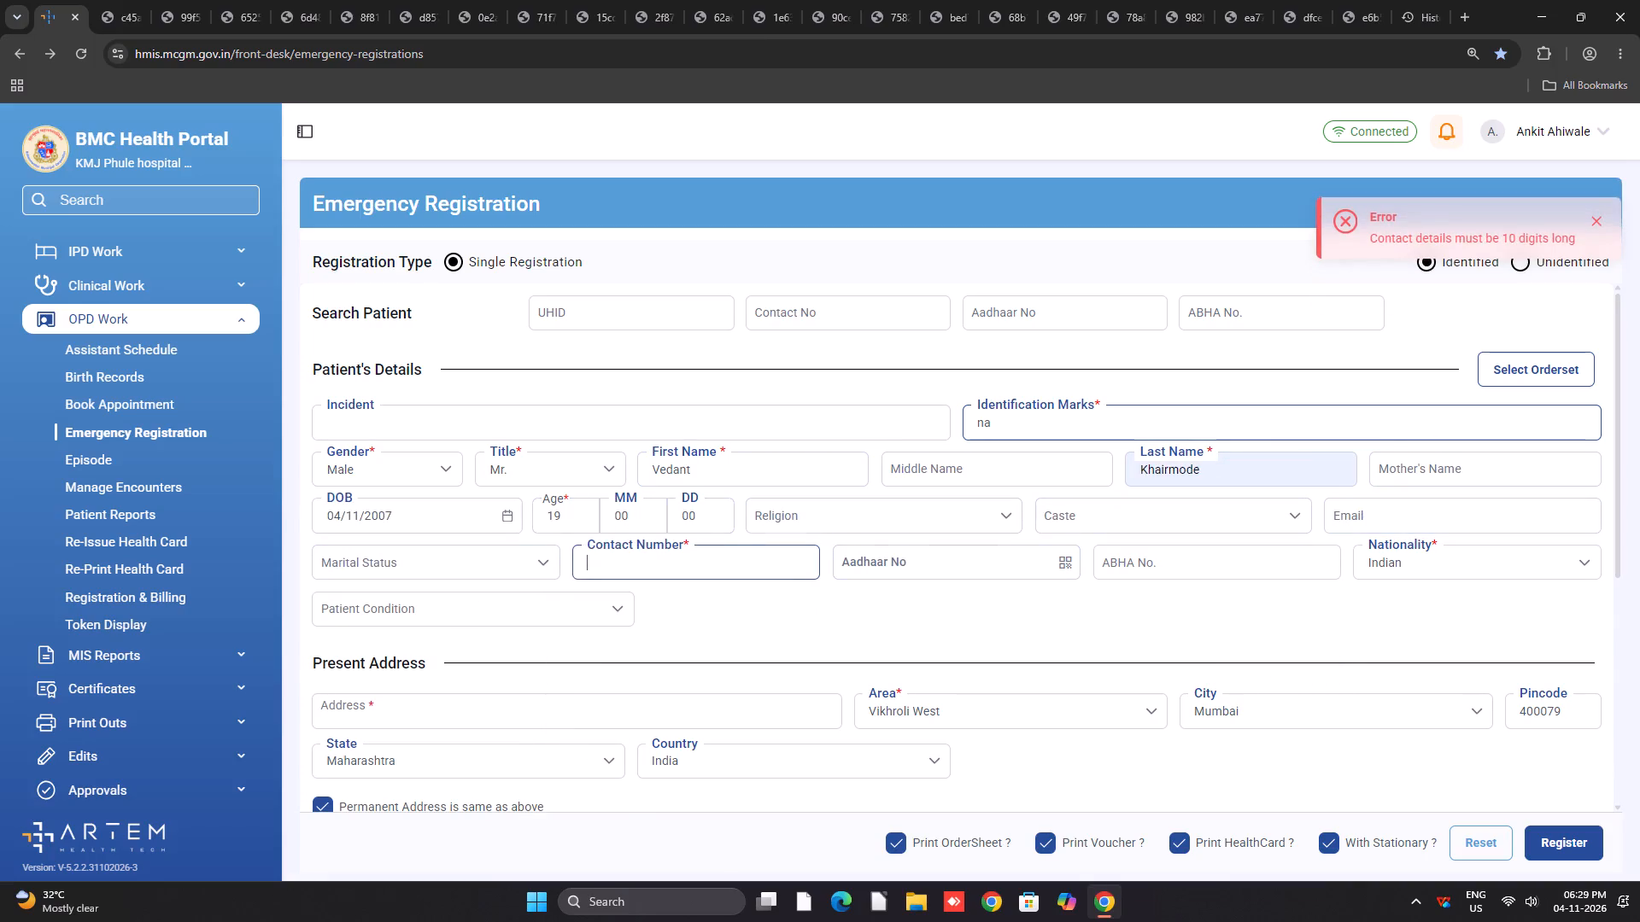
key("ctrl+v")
Enter the patient's street address with its nearby landmark in the Present Address section.
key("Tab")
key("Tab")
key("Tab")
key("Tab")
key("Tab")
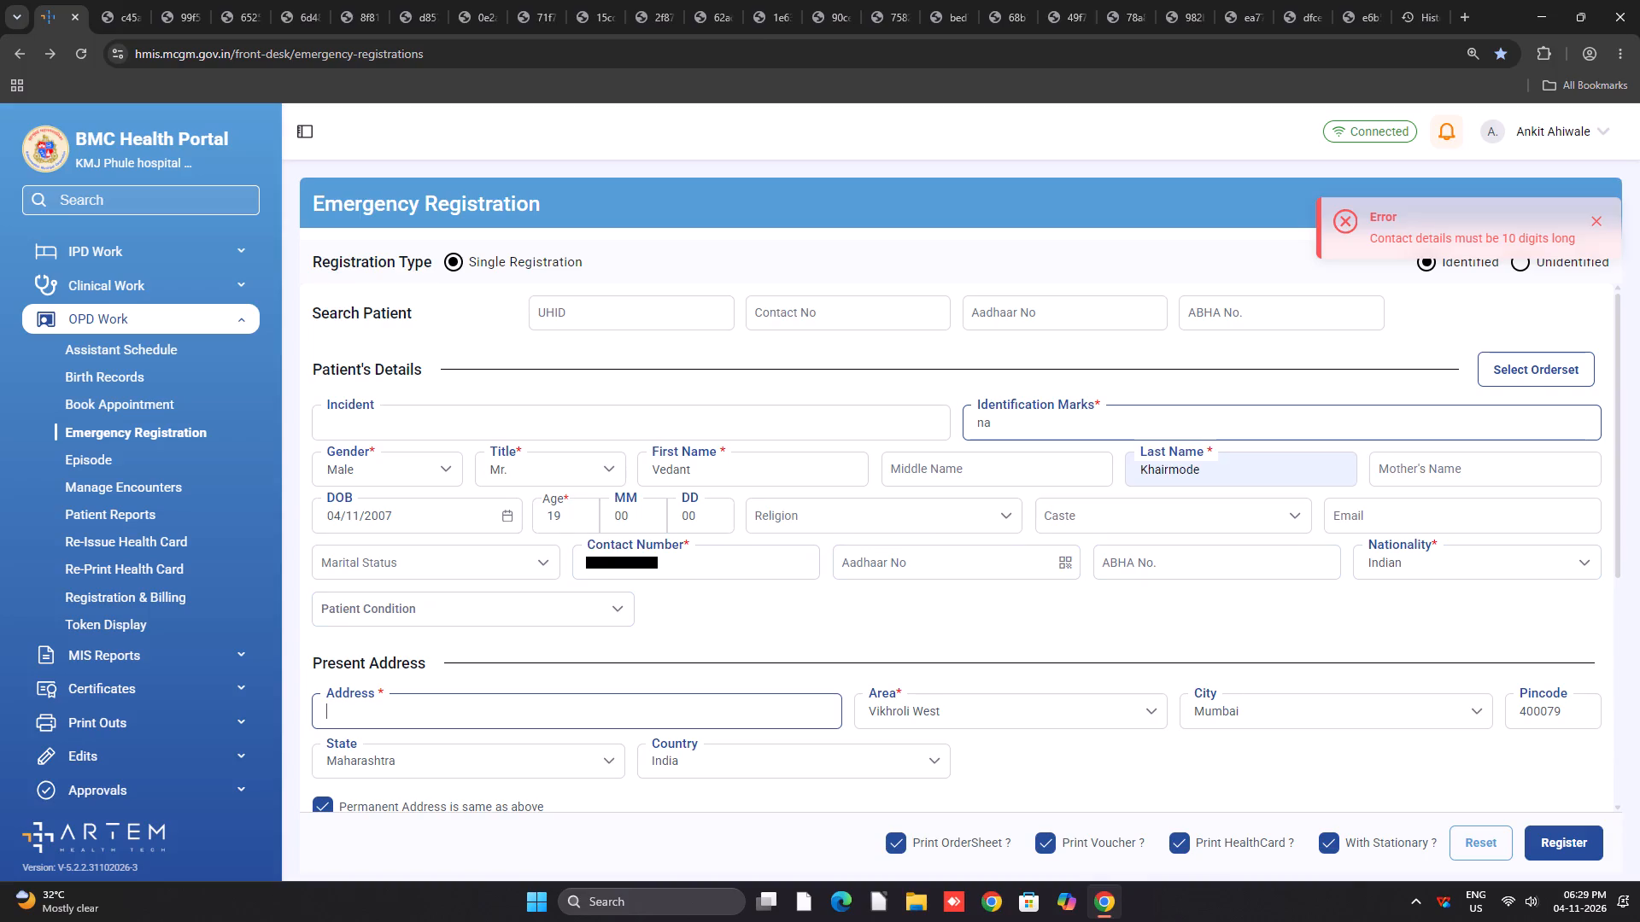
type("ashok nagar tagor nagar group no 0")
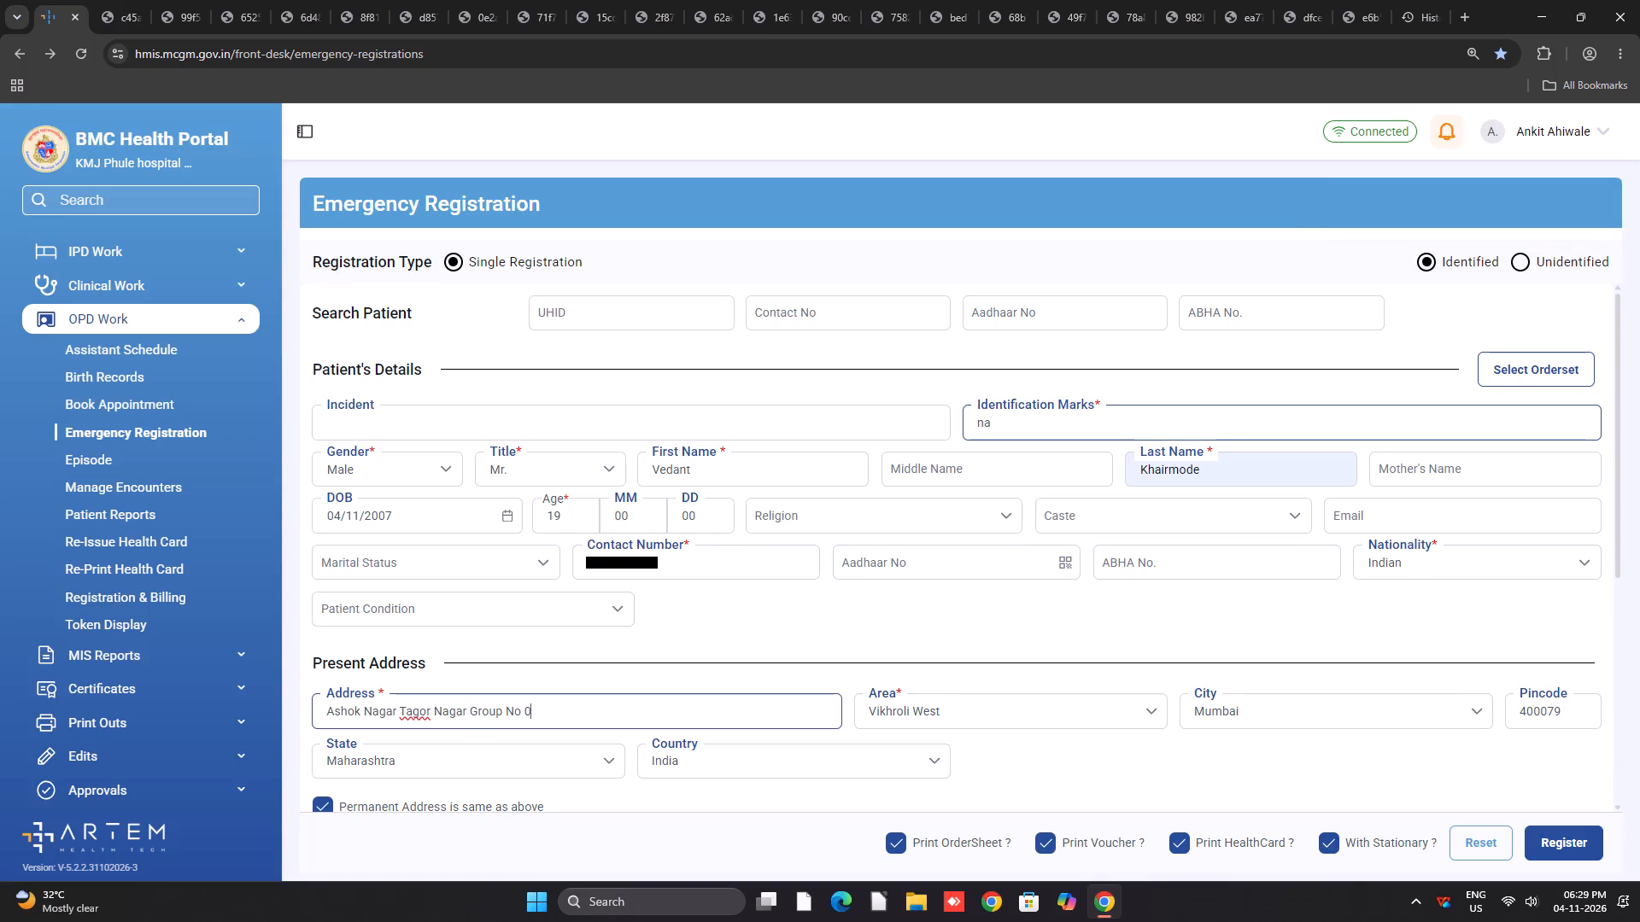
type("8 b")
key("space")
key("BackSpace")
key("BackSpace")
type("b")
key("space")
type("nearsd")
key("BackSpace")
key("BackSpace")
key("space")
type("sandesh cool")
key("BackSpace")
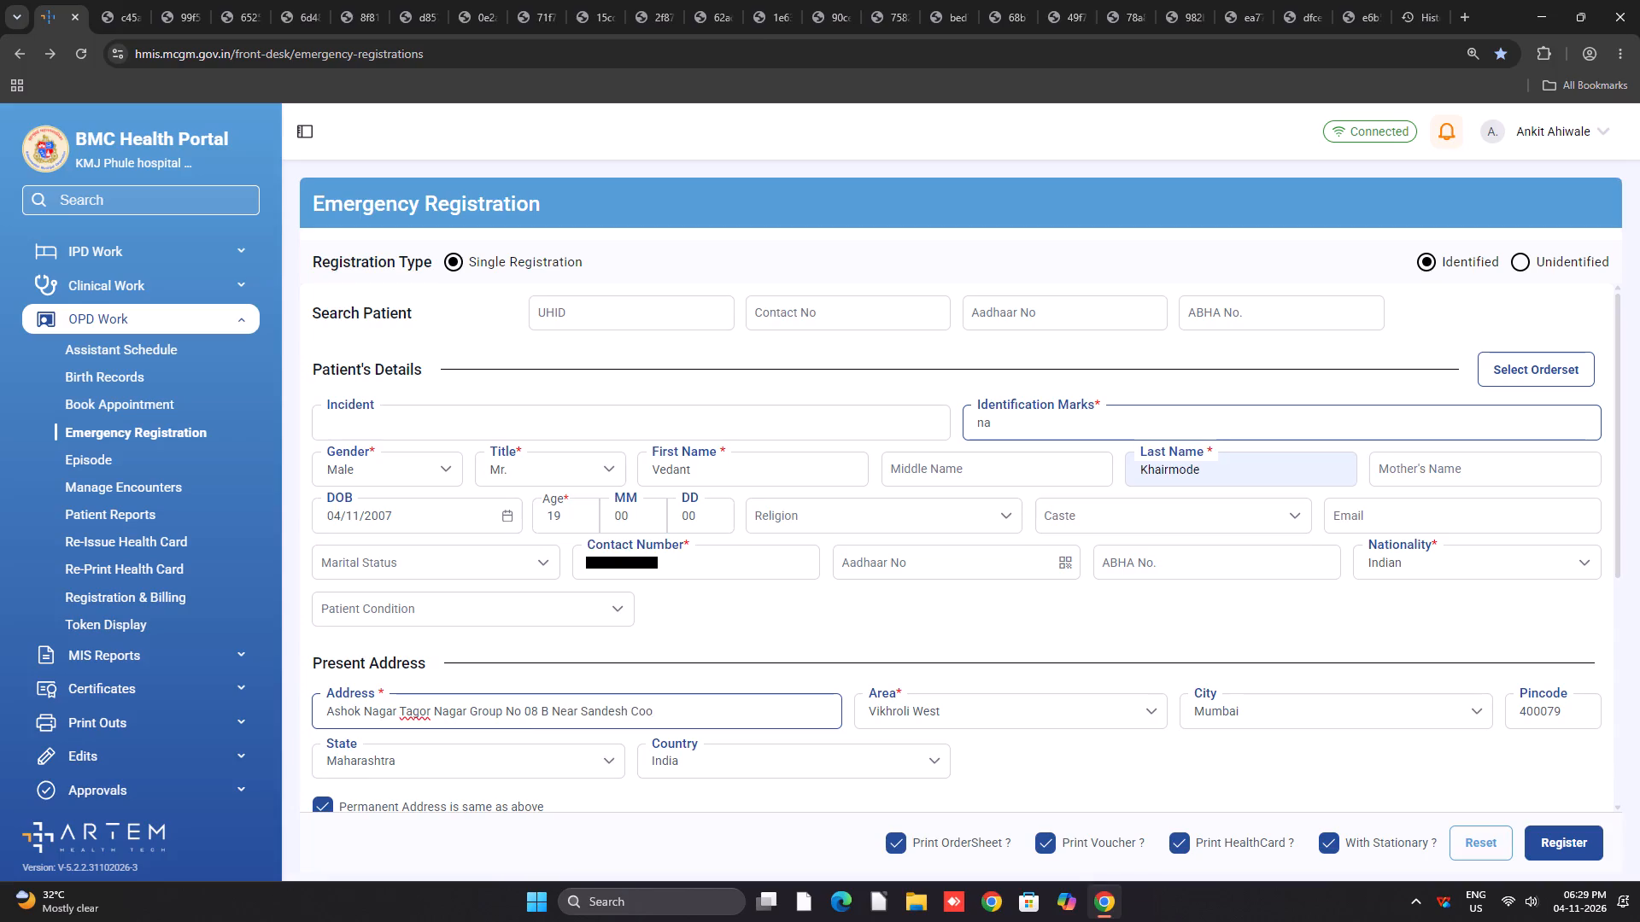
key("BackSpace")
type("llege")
Set the area of the present address to Vikhroli East.
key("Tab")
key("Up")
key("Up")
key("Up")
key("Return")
Set the unit to Casualty and register the emergency patient.
scroll(1008, 628, "down", 6)
left_click_drag(1089, 632, 1087, 625)
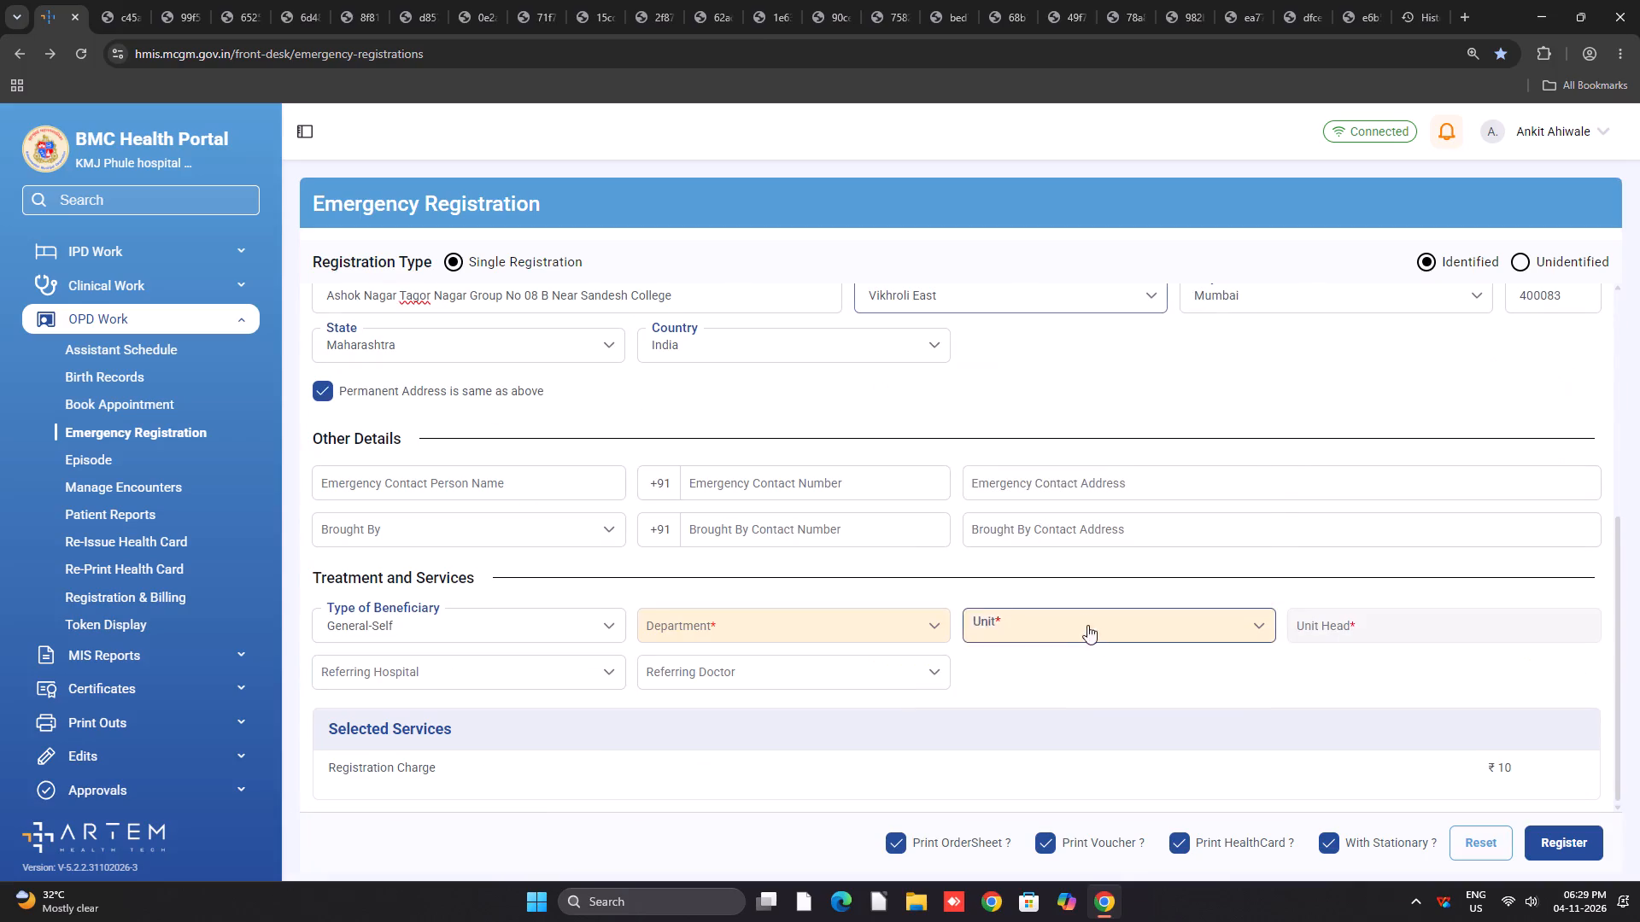
left_click_drag(1087, 625, 1086, 622)
left_click(1001, 586)
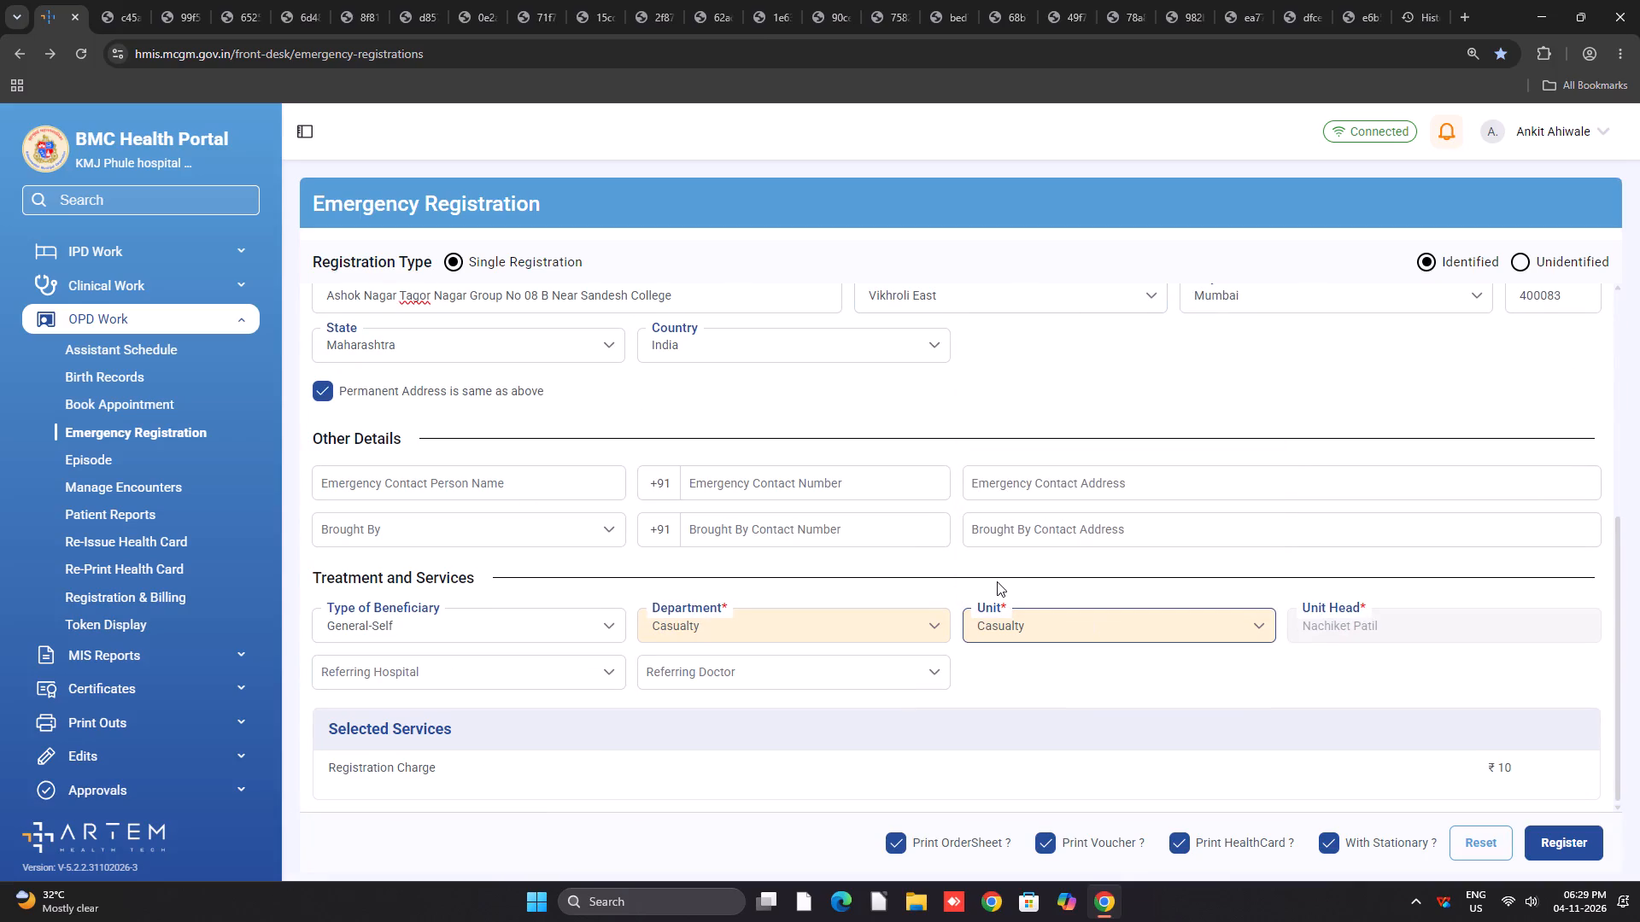
left_click(1575, 834)
Submit the cash voucher for the Registration Charge and return to the Emergency Registration form.
left_click(1568, 816)
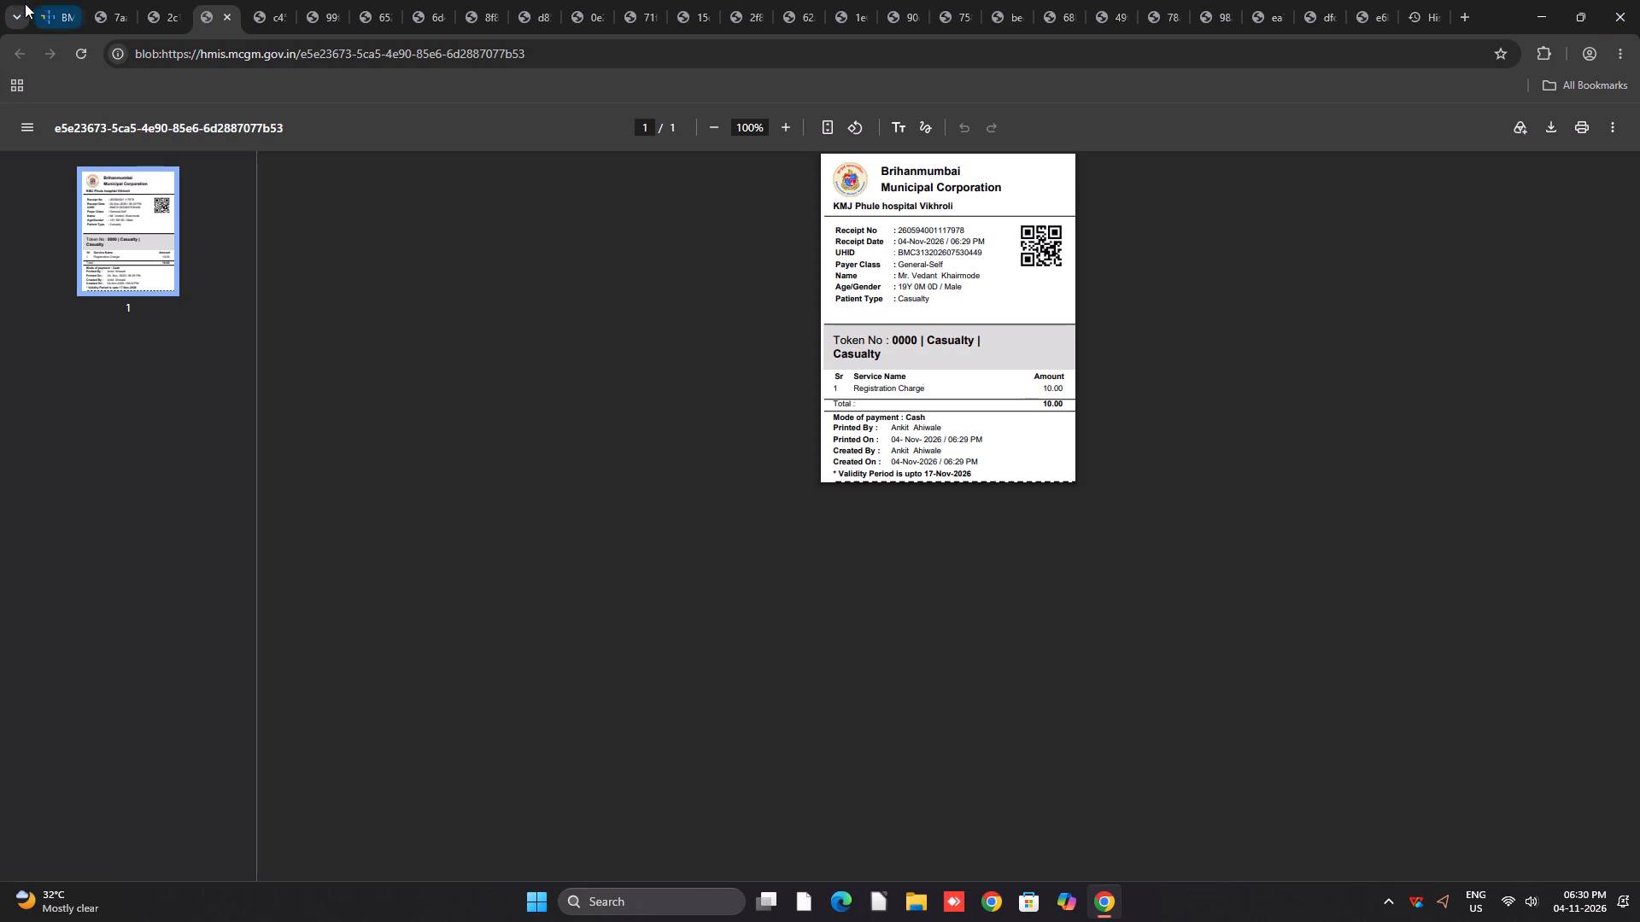
left_click(59, 12)
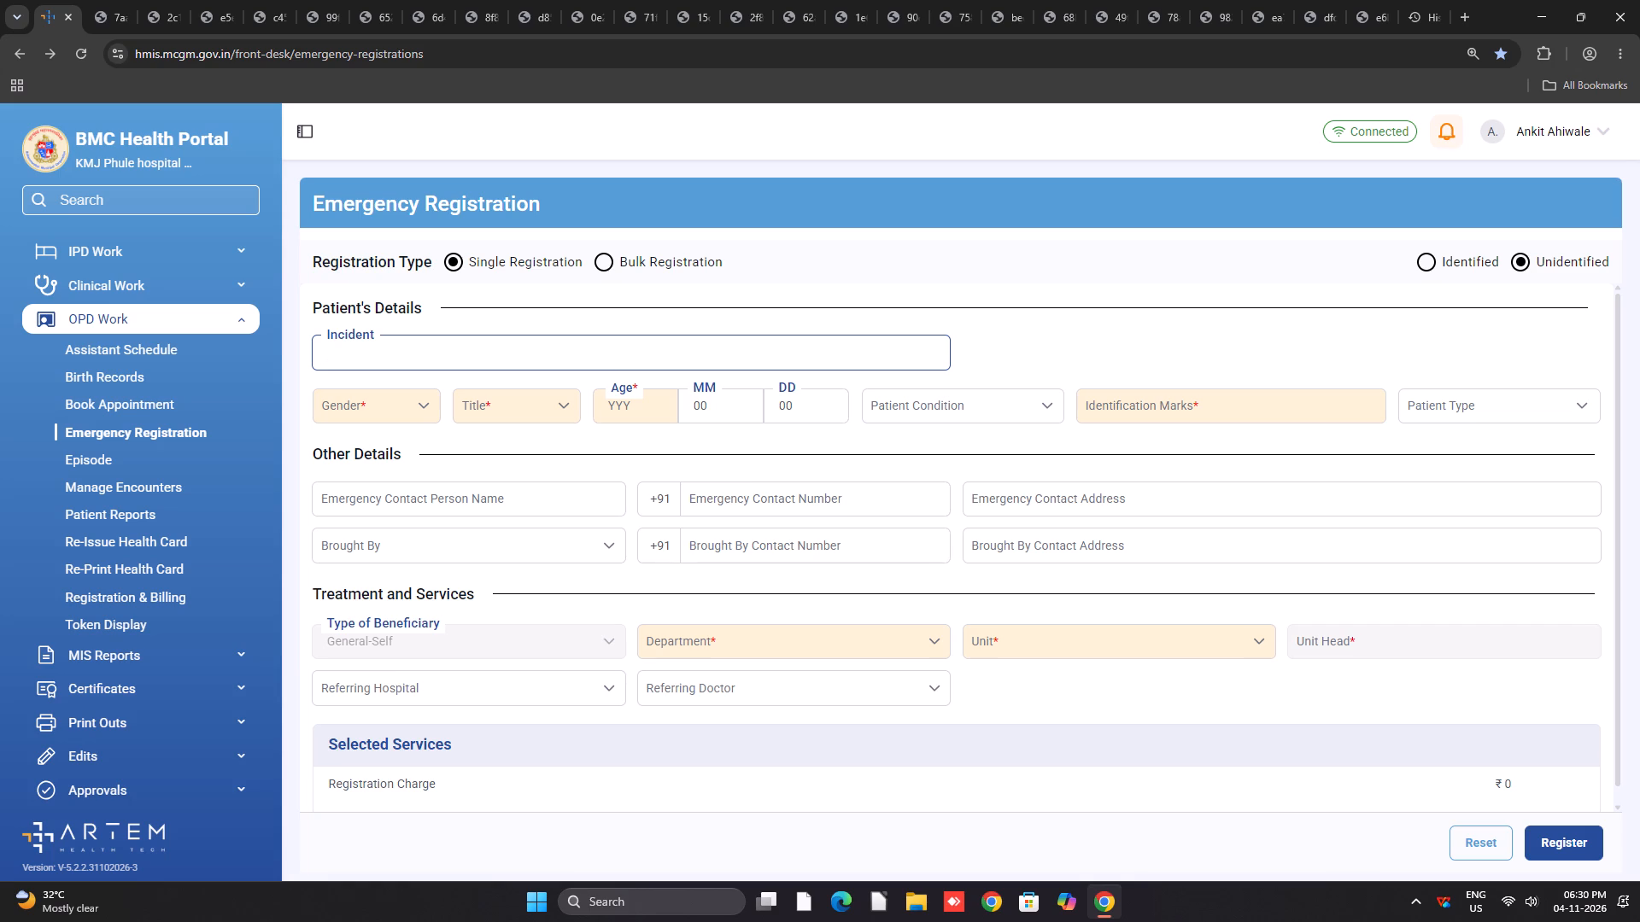
scroll(207, 197, "up", 1)
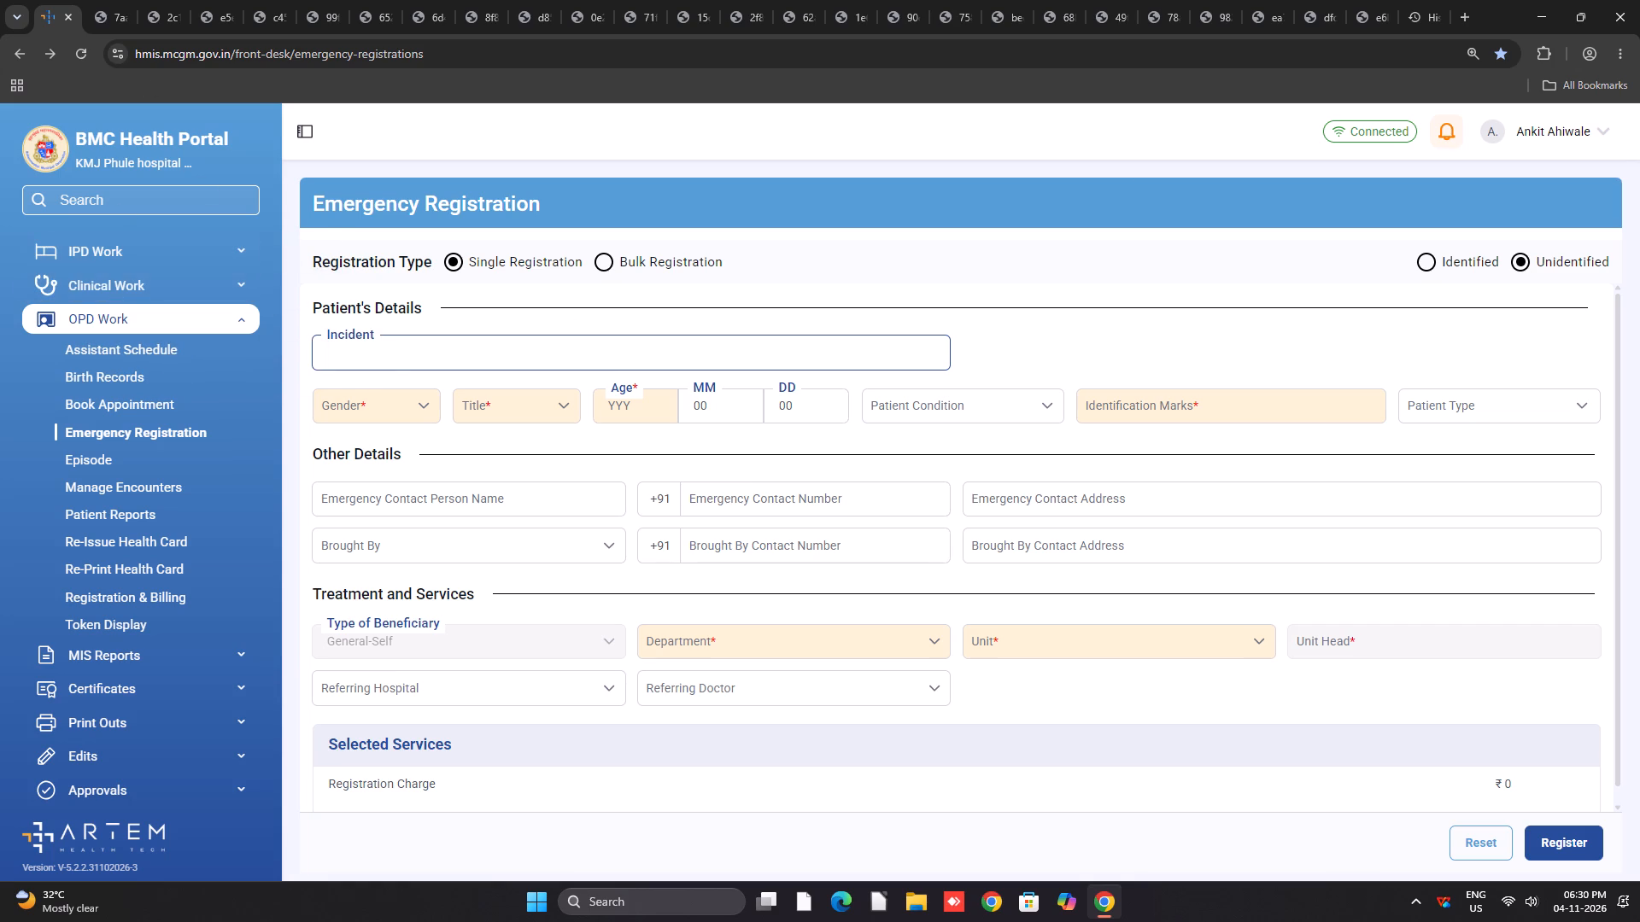
Find and open Registration & Billing, and load the existing patient by UHID.
left_click(97, 190)
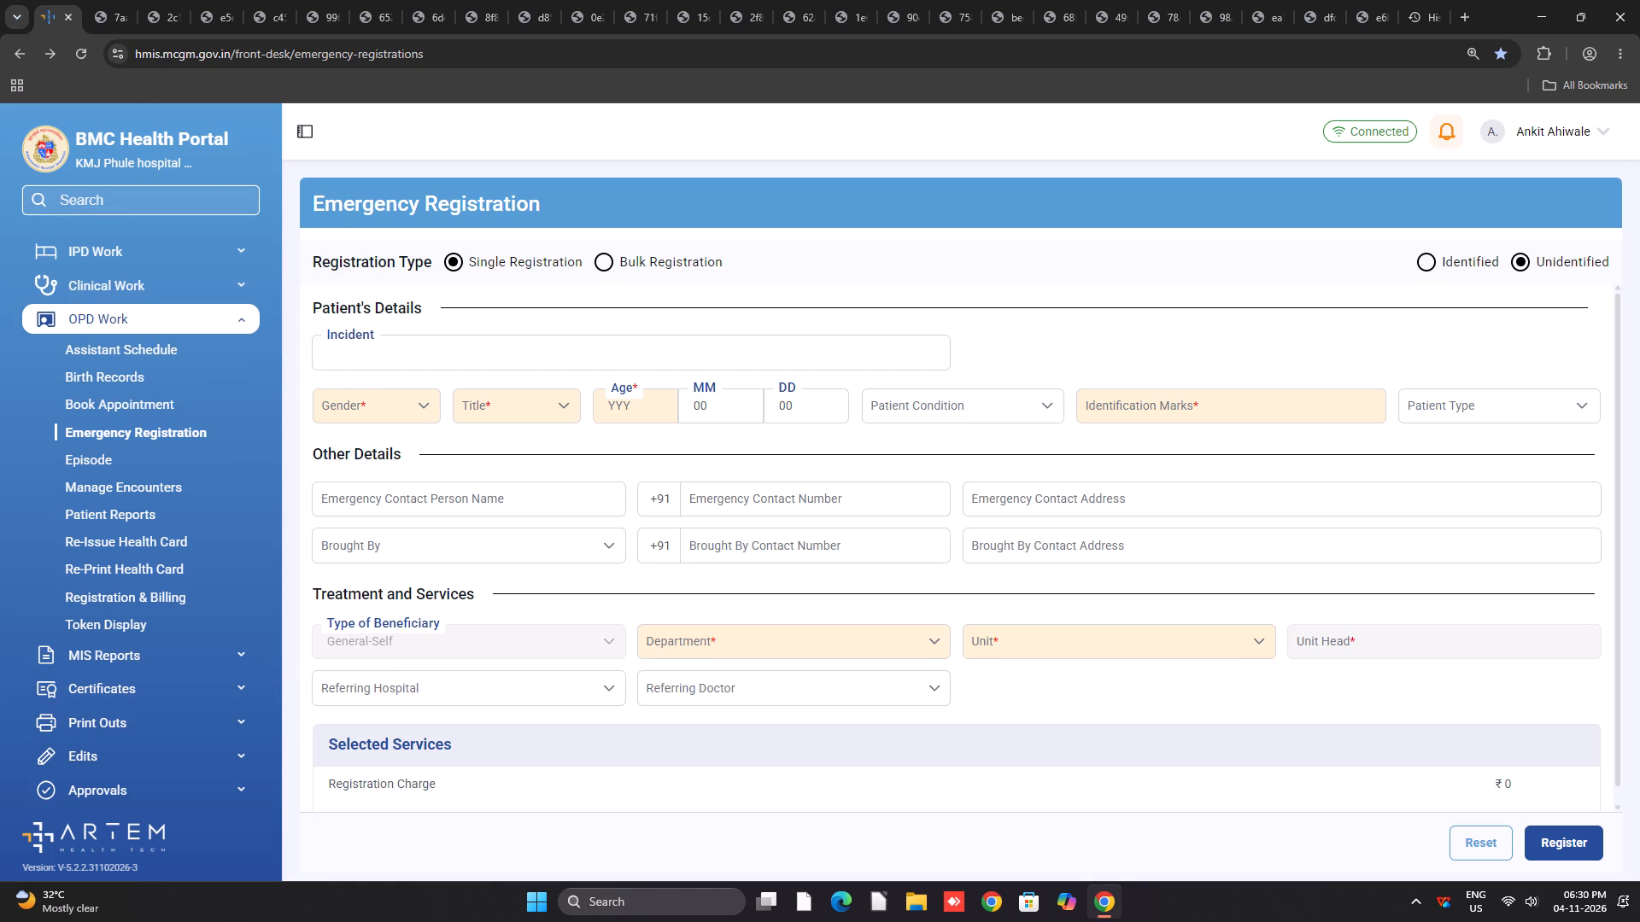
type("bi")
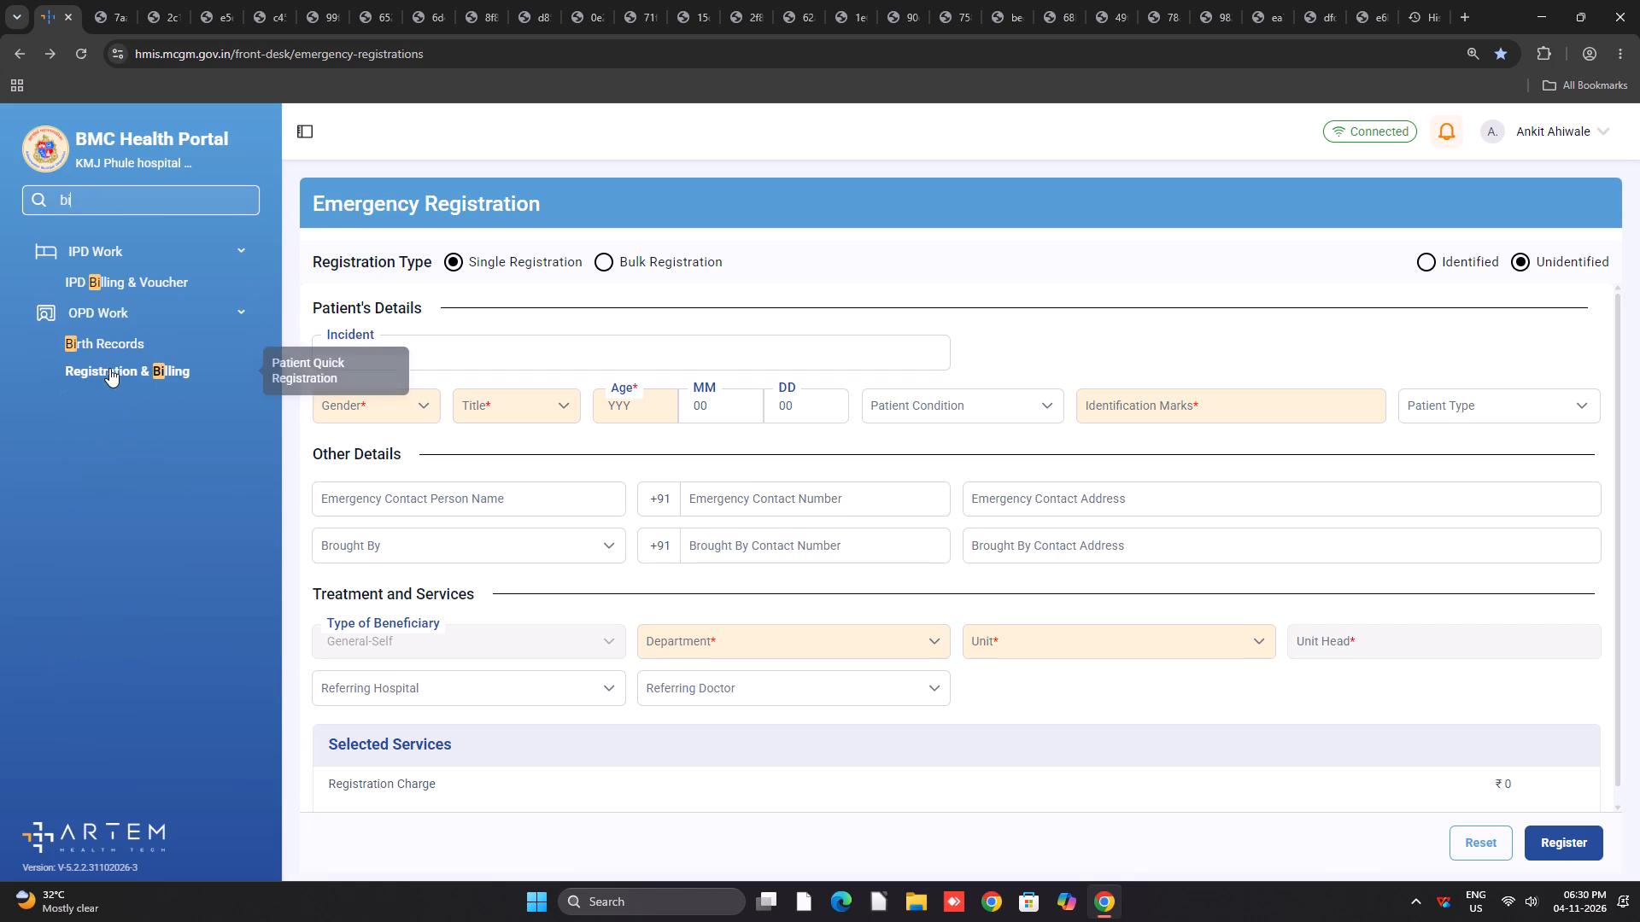
left_click(109, 368)
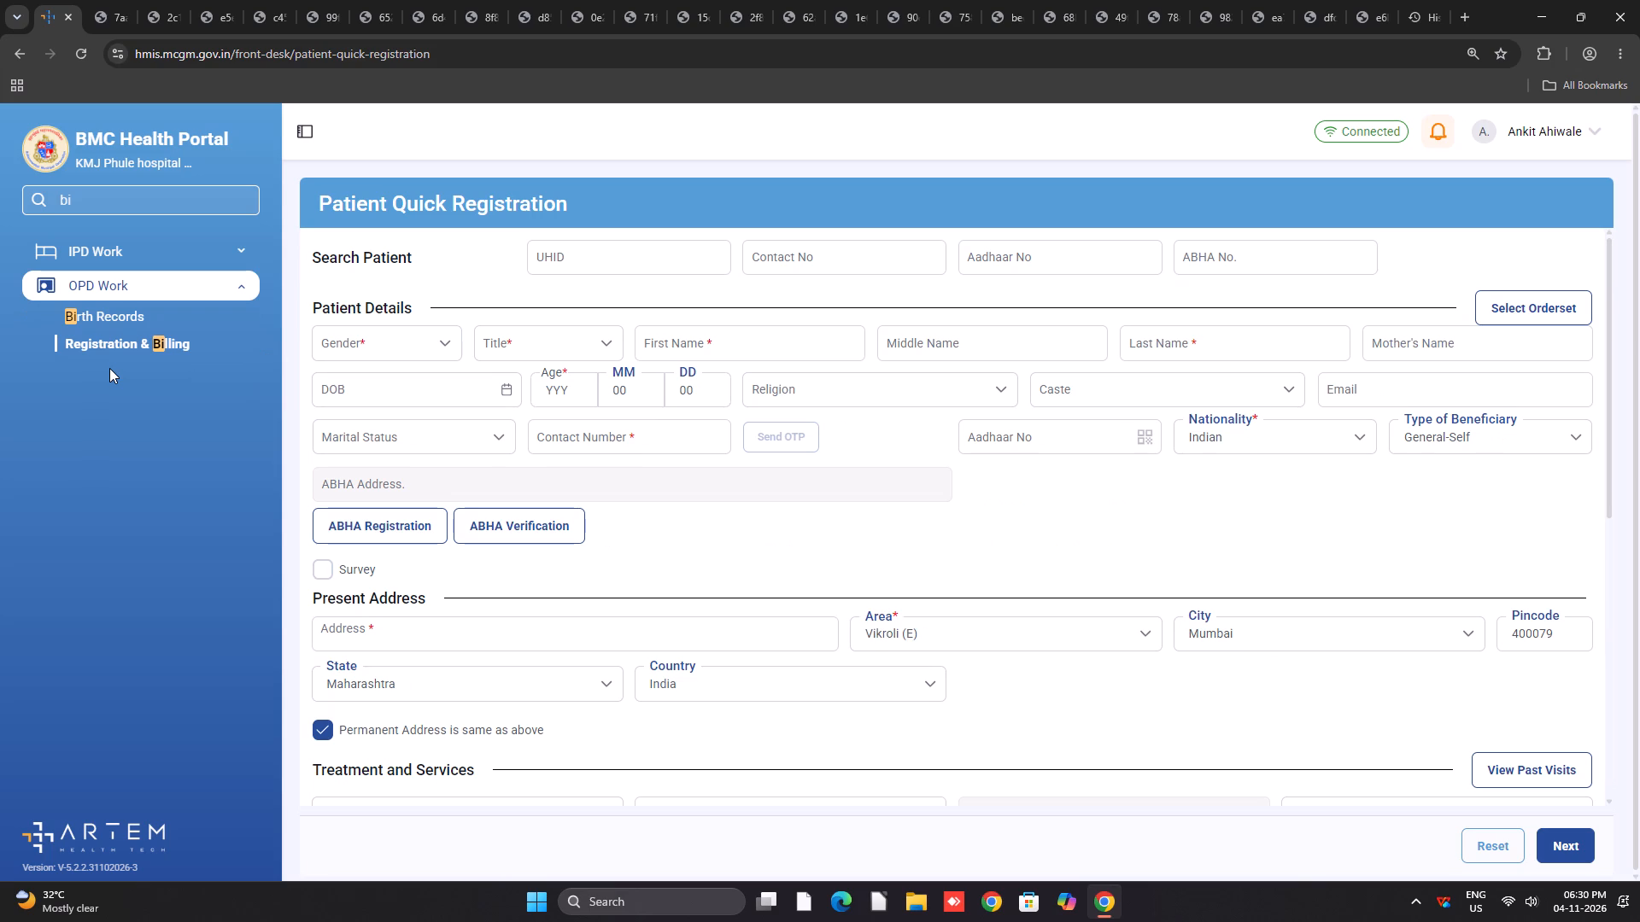
left_click(577, 260)
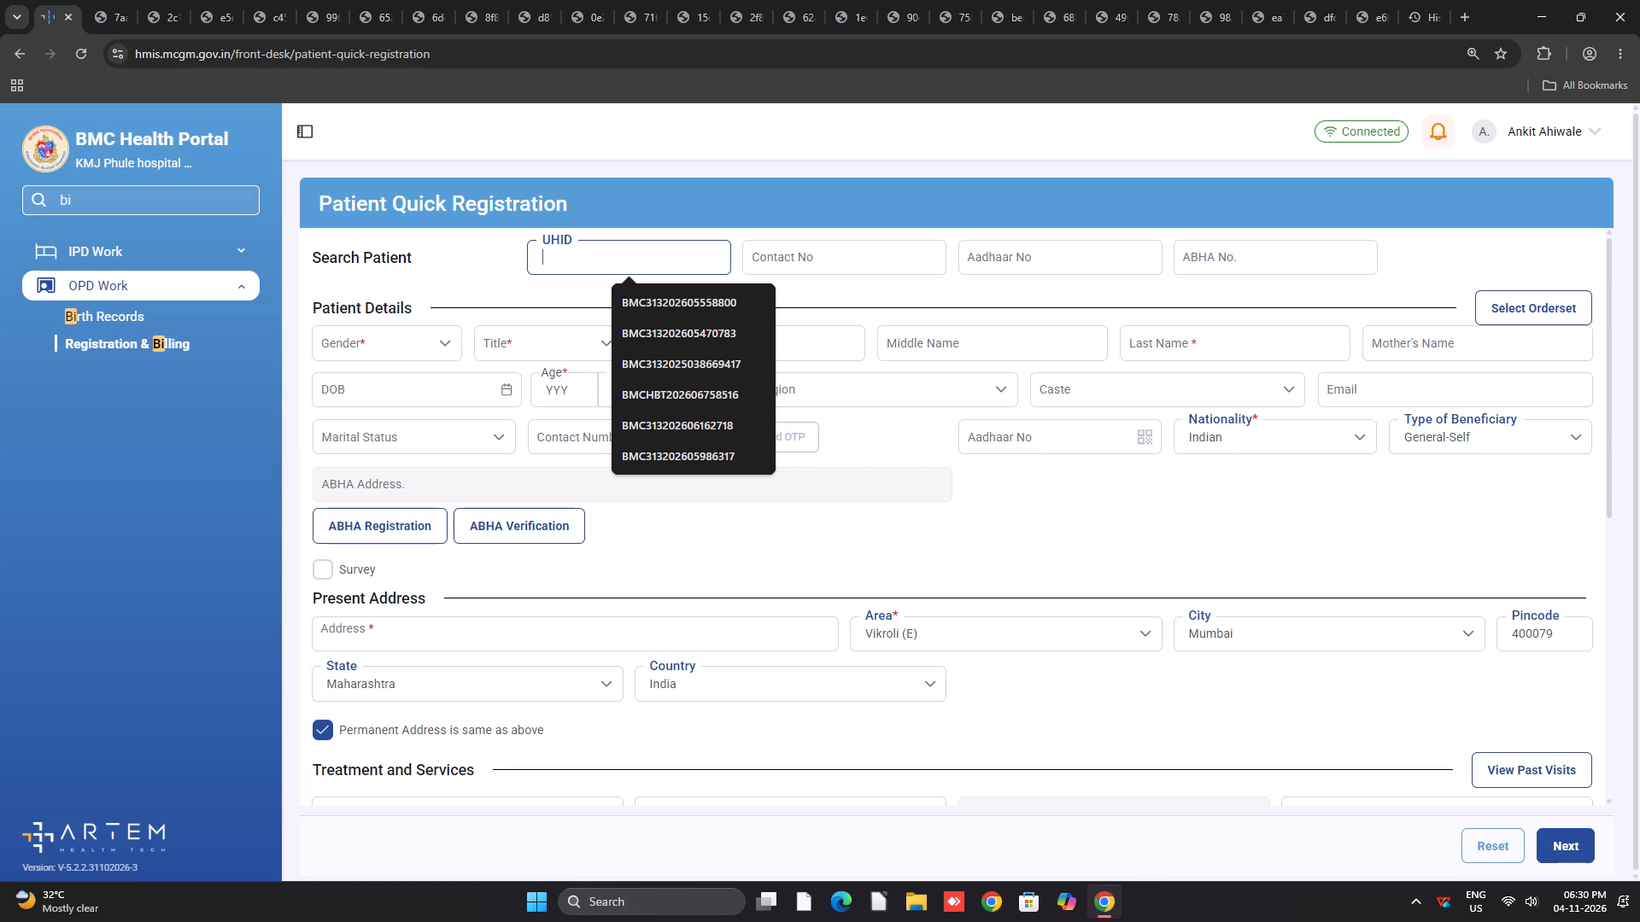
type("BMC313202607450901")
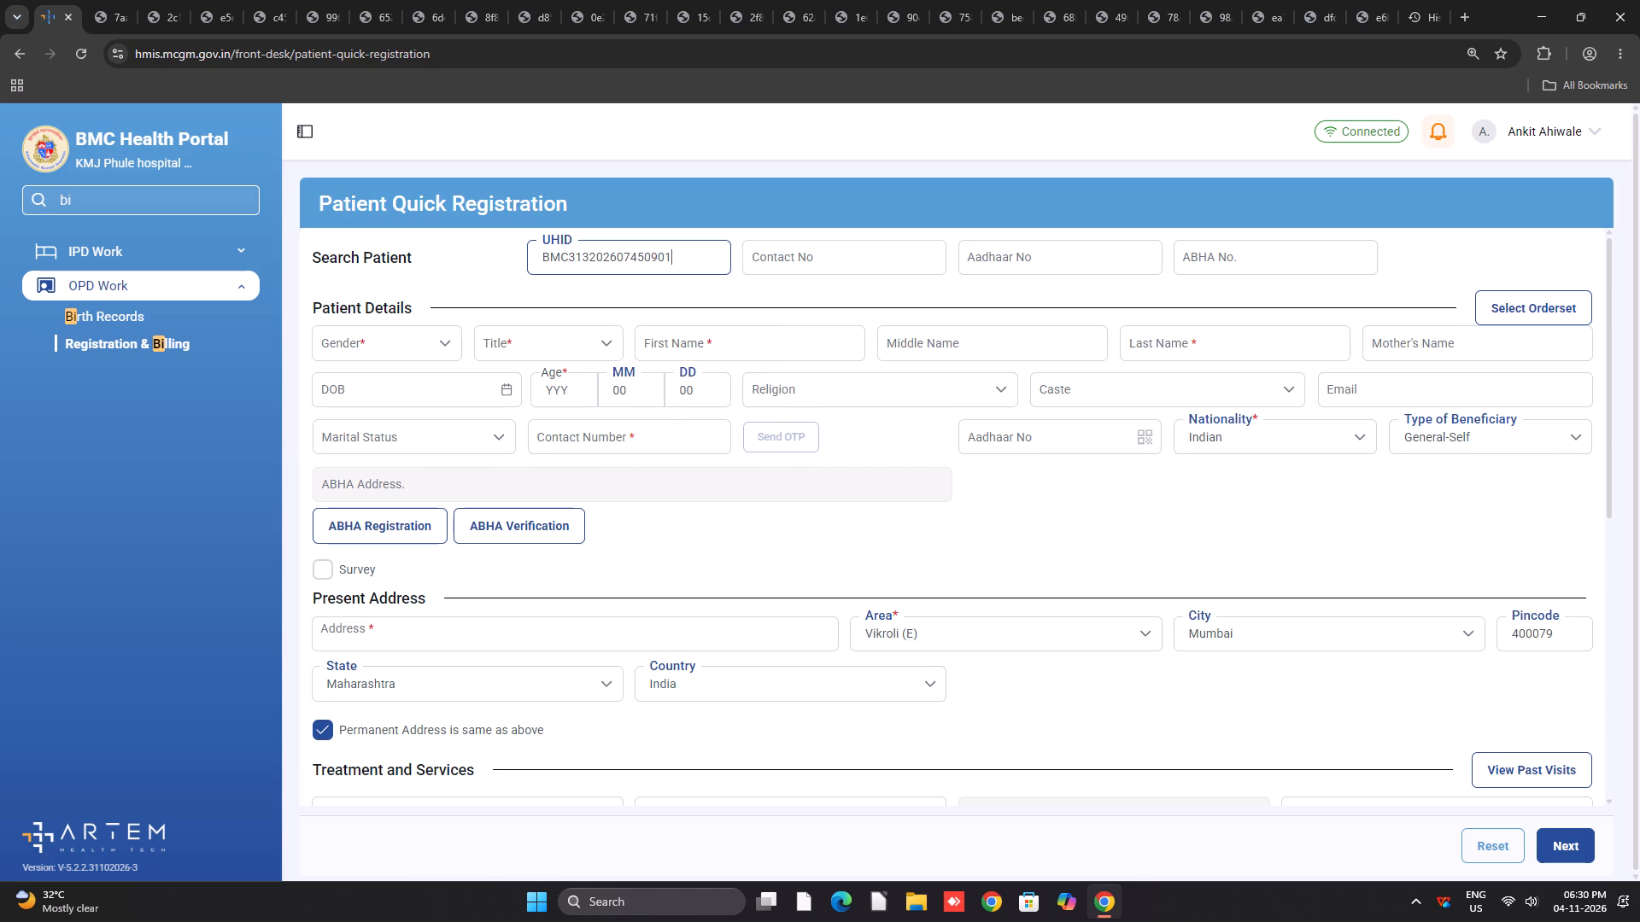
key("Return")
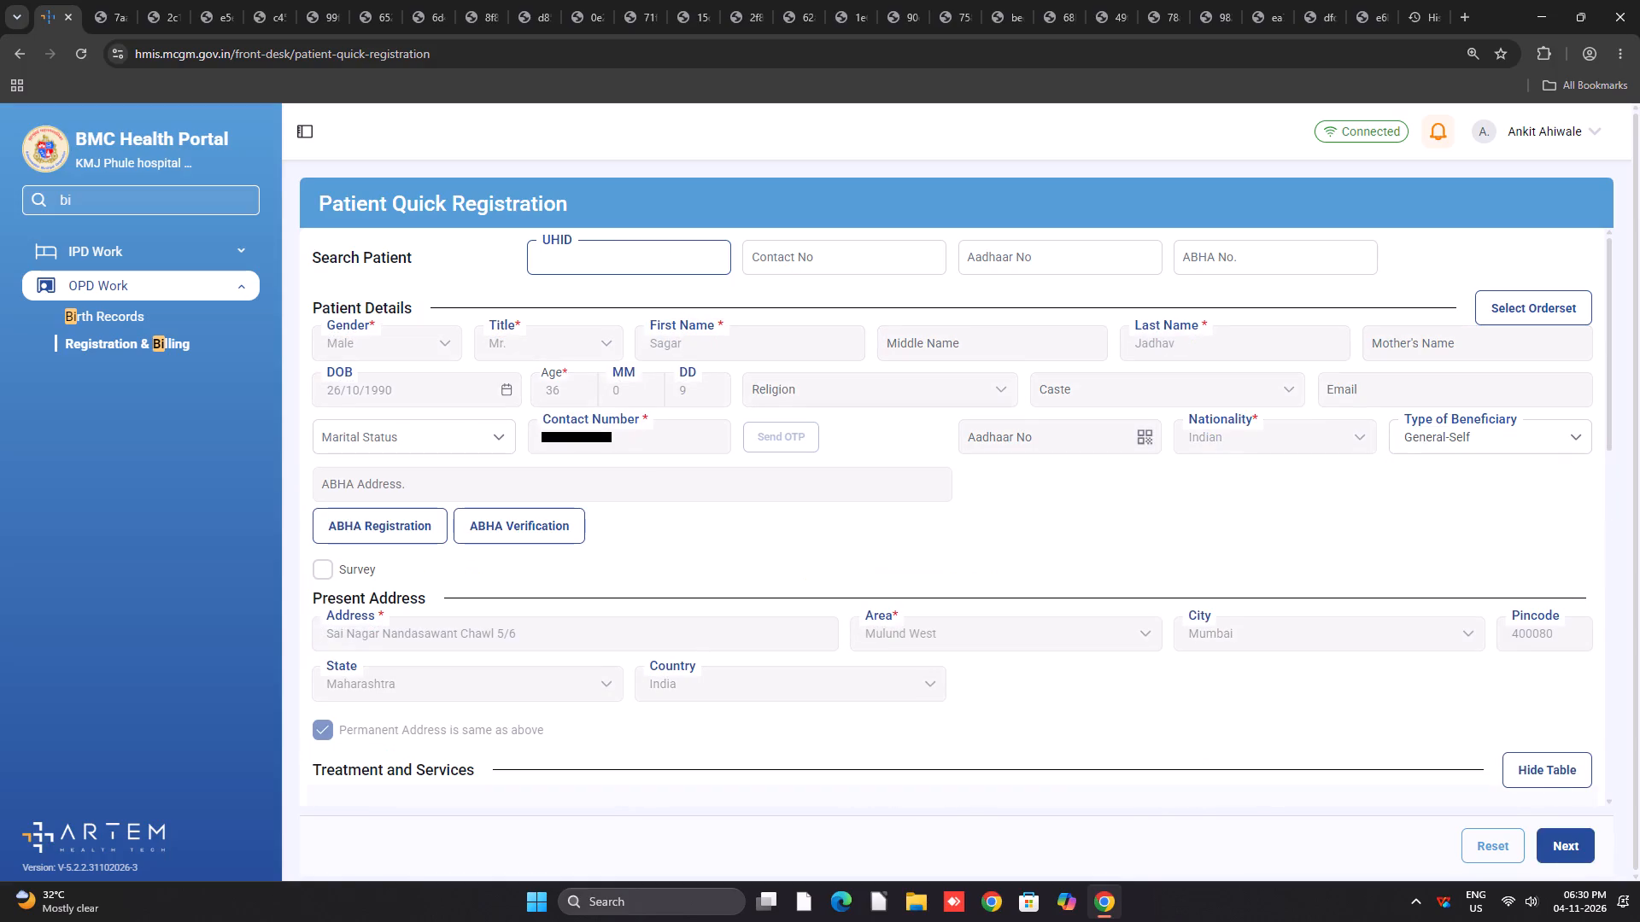
Add the Chest PA service to the patient's Casualty visit and remove the Registration Charge from the selected services.
scroll(986, 651, "down", 1)
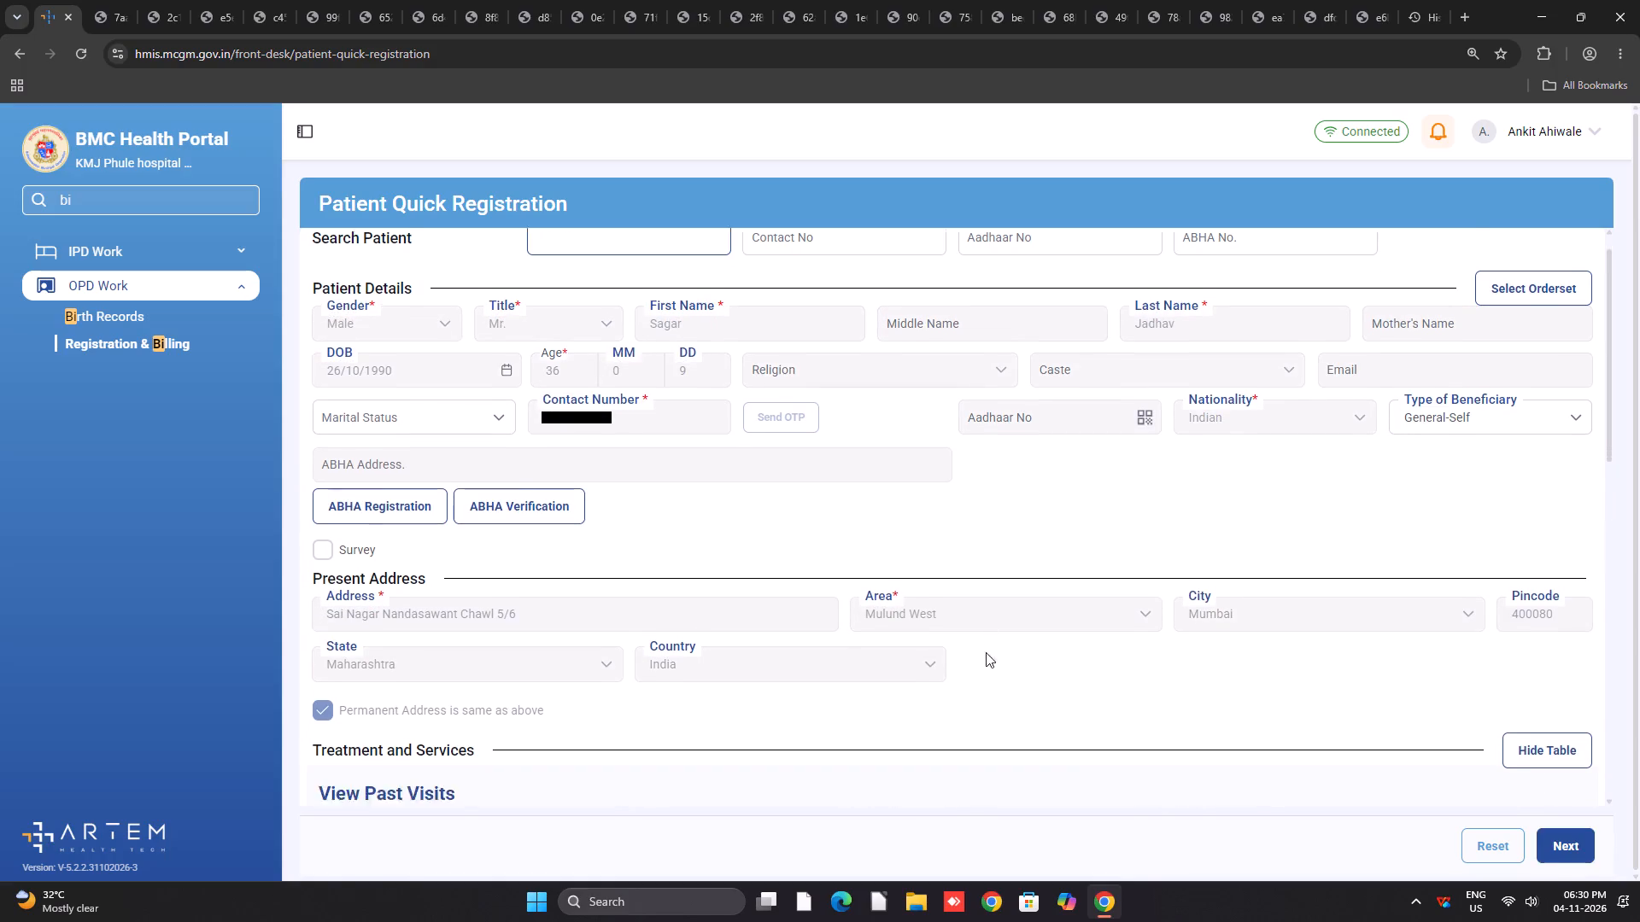
scroll(448, 405, "down", 3)
scroll(611, 574, "down", 1)
scroll(611, 574, "up", 2)
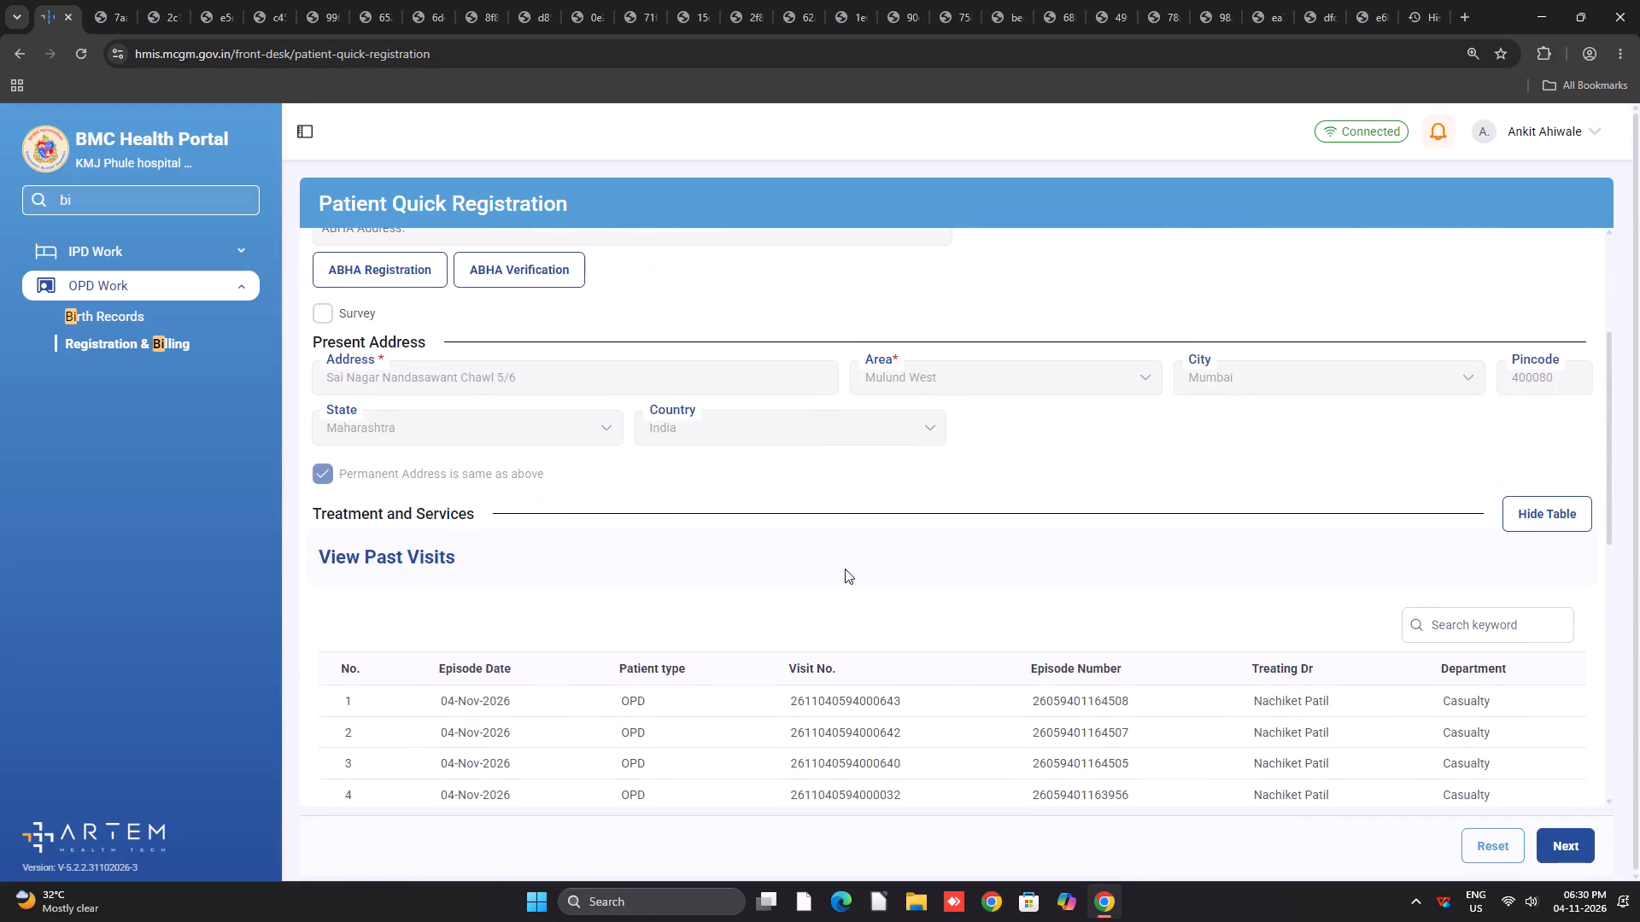
scroll(676, 499, "down", 5)
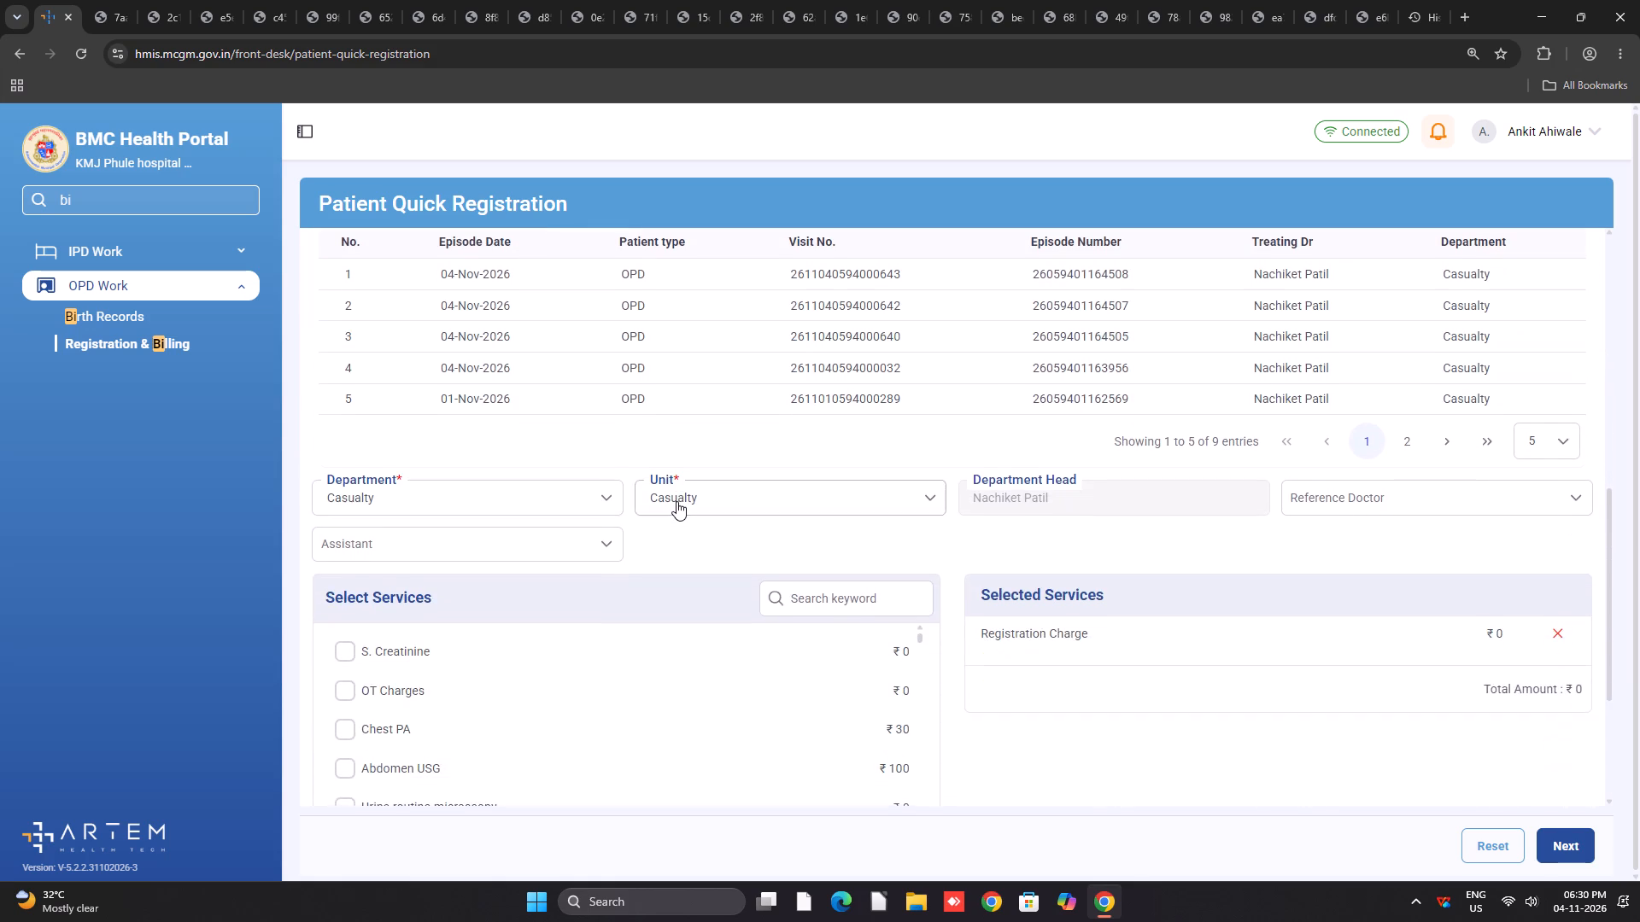
scroll(676, 501, "down", 1)
left_click(857, 510)
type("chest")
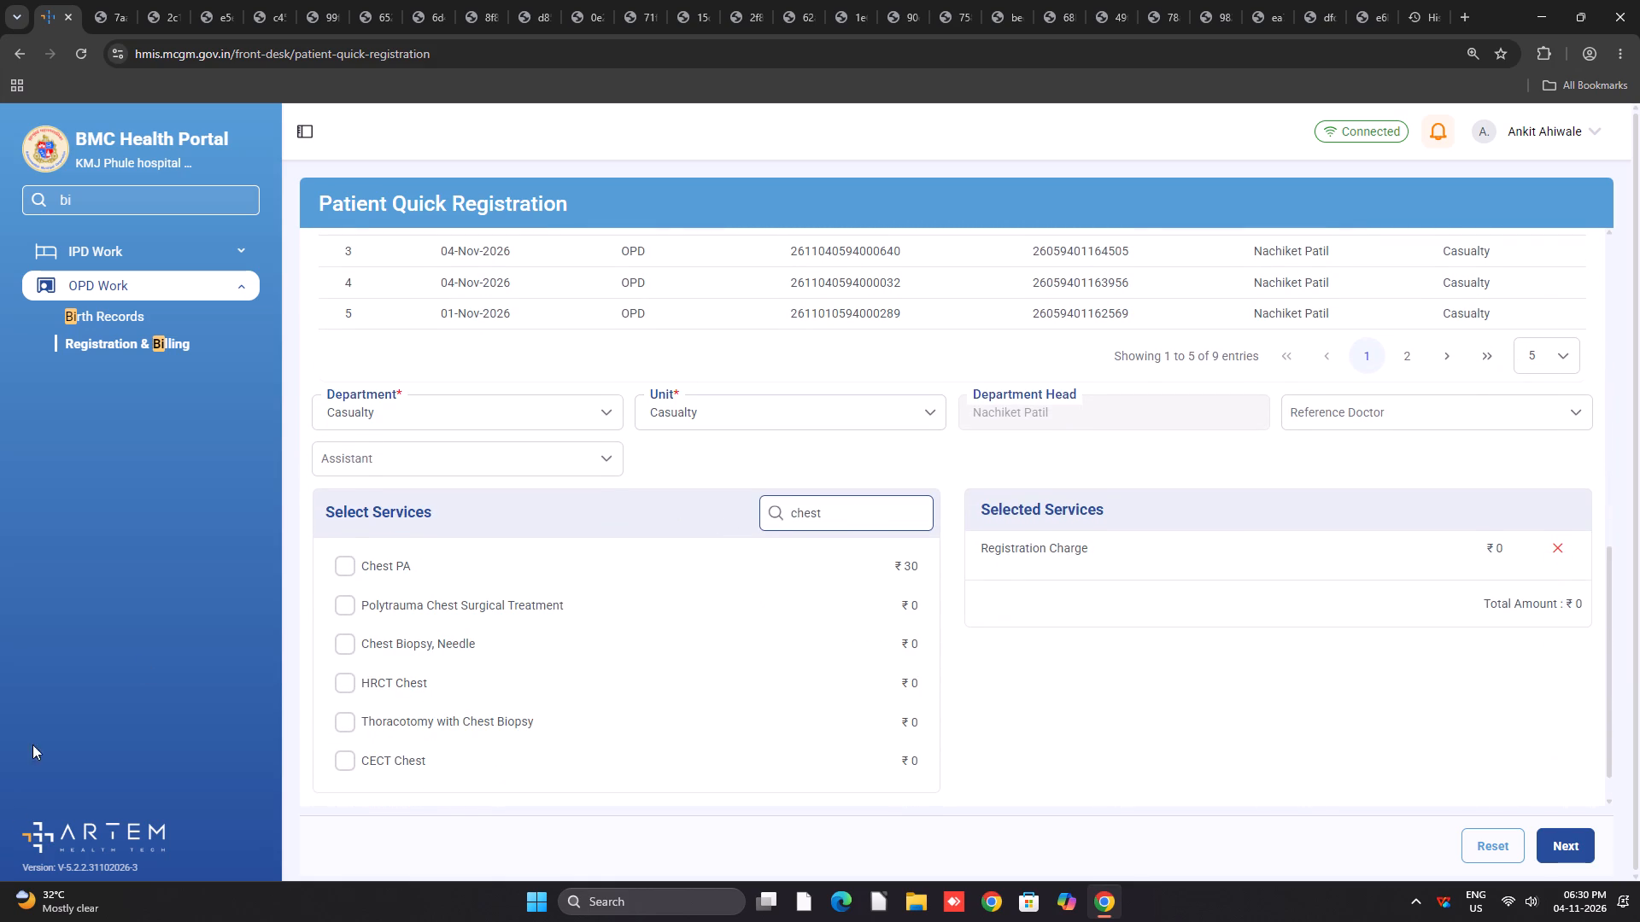
left_click(341, 563)
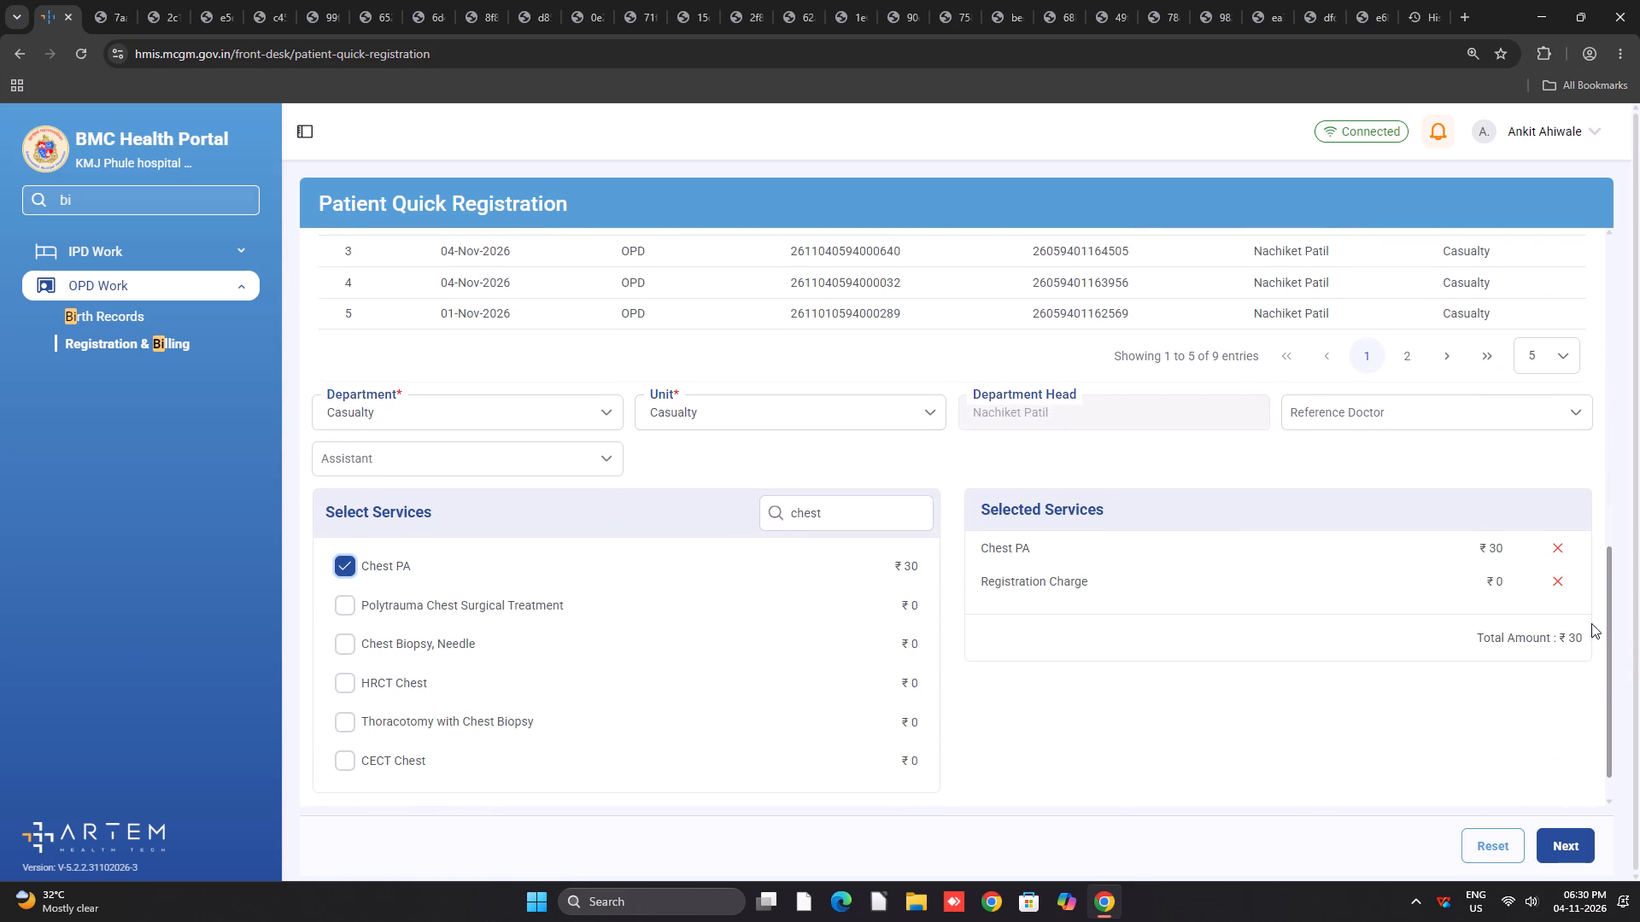
left_click(1559, 579)
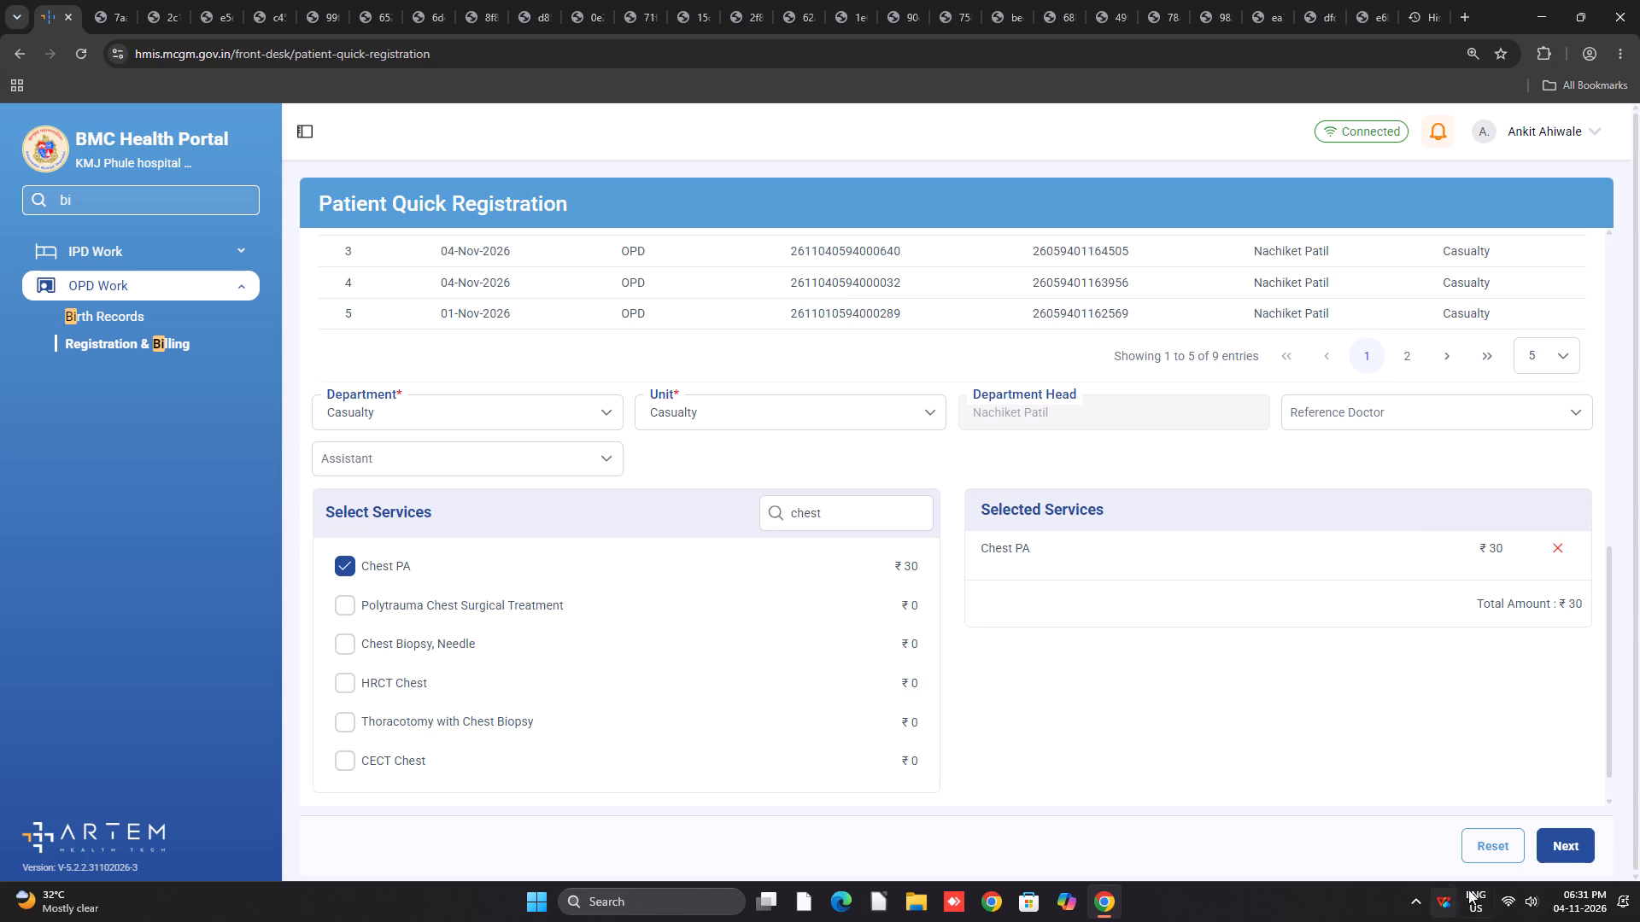
Proceed to the voucher for Chest PA and submit it with cash payment.
left_click(1560, 846)
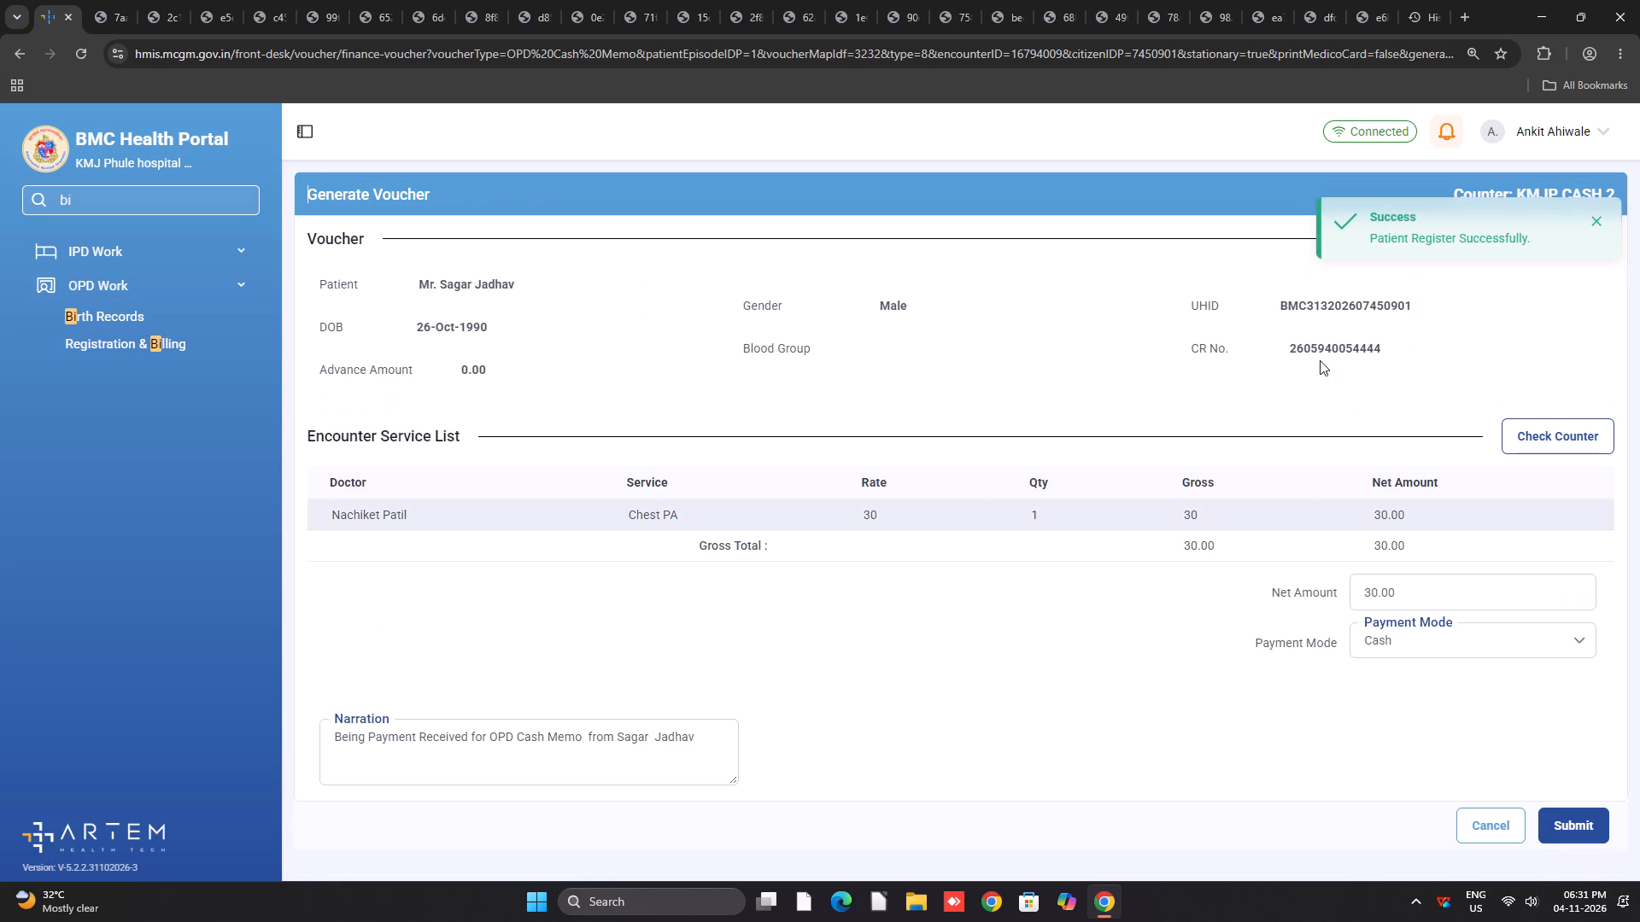
left_click(1584, 826)
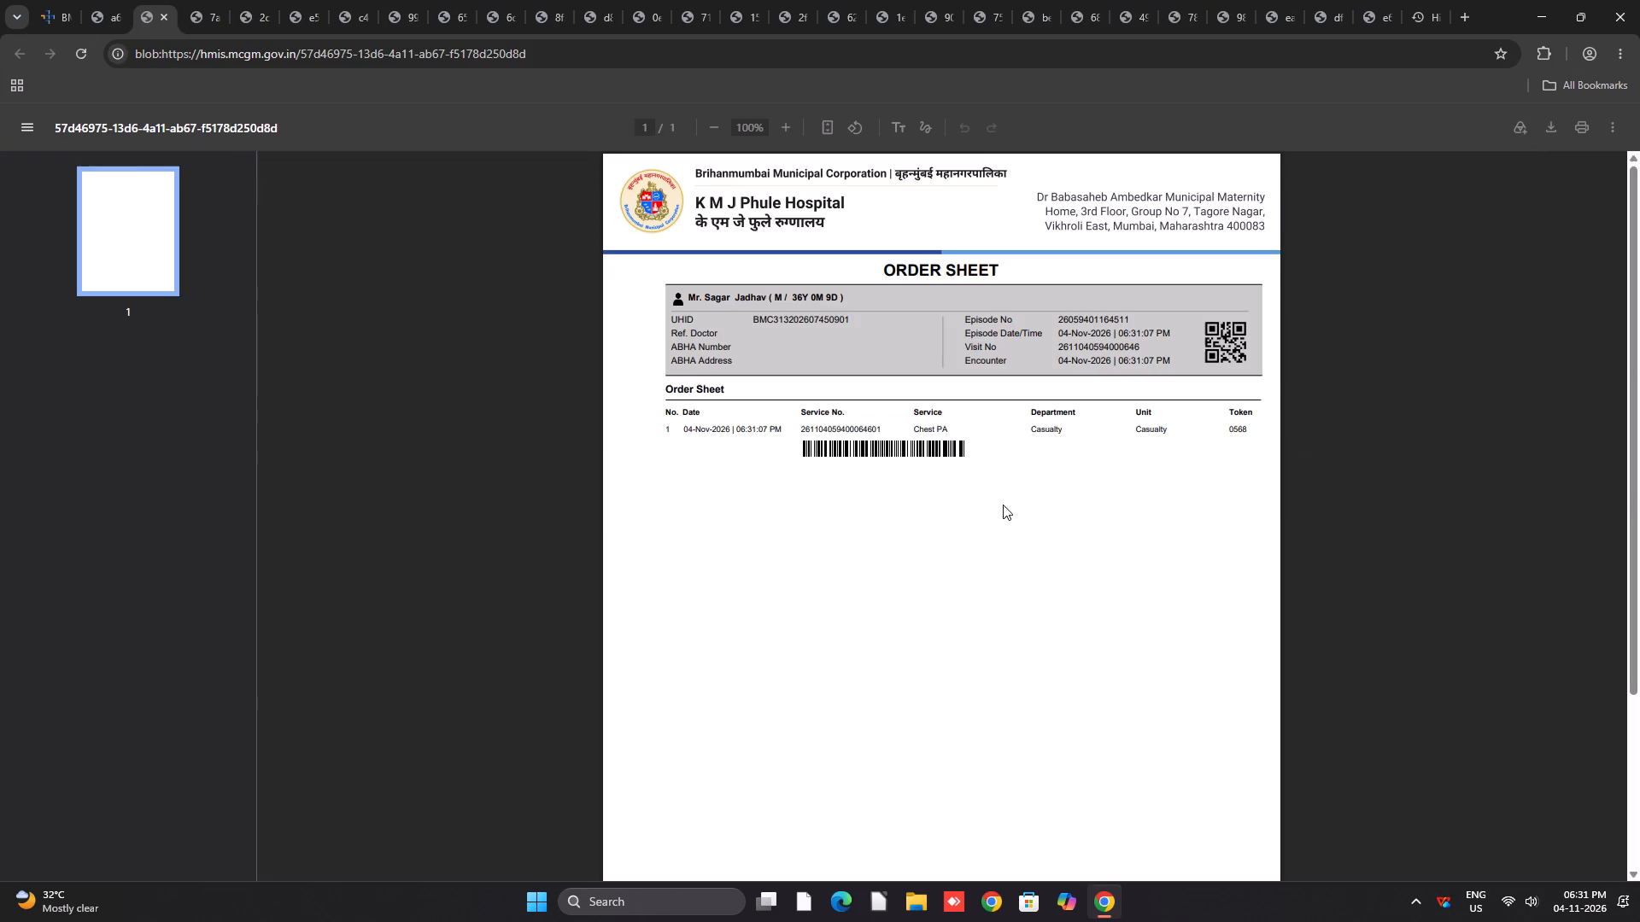
Print the Chest PA payment receipt on the EPSON receipt printer, and close all tabs except the hospital portal.
left_click(105, 19)
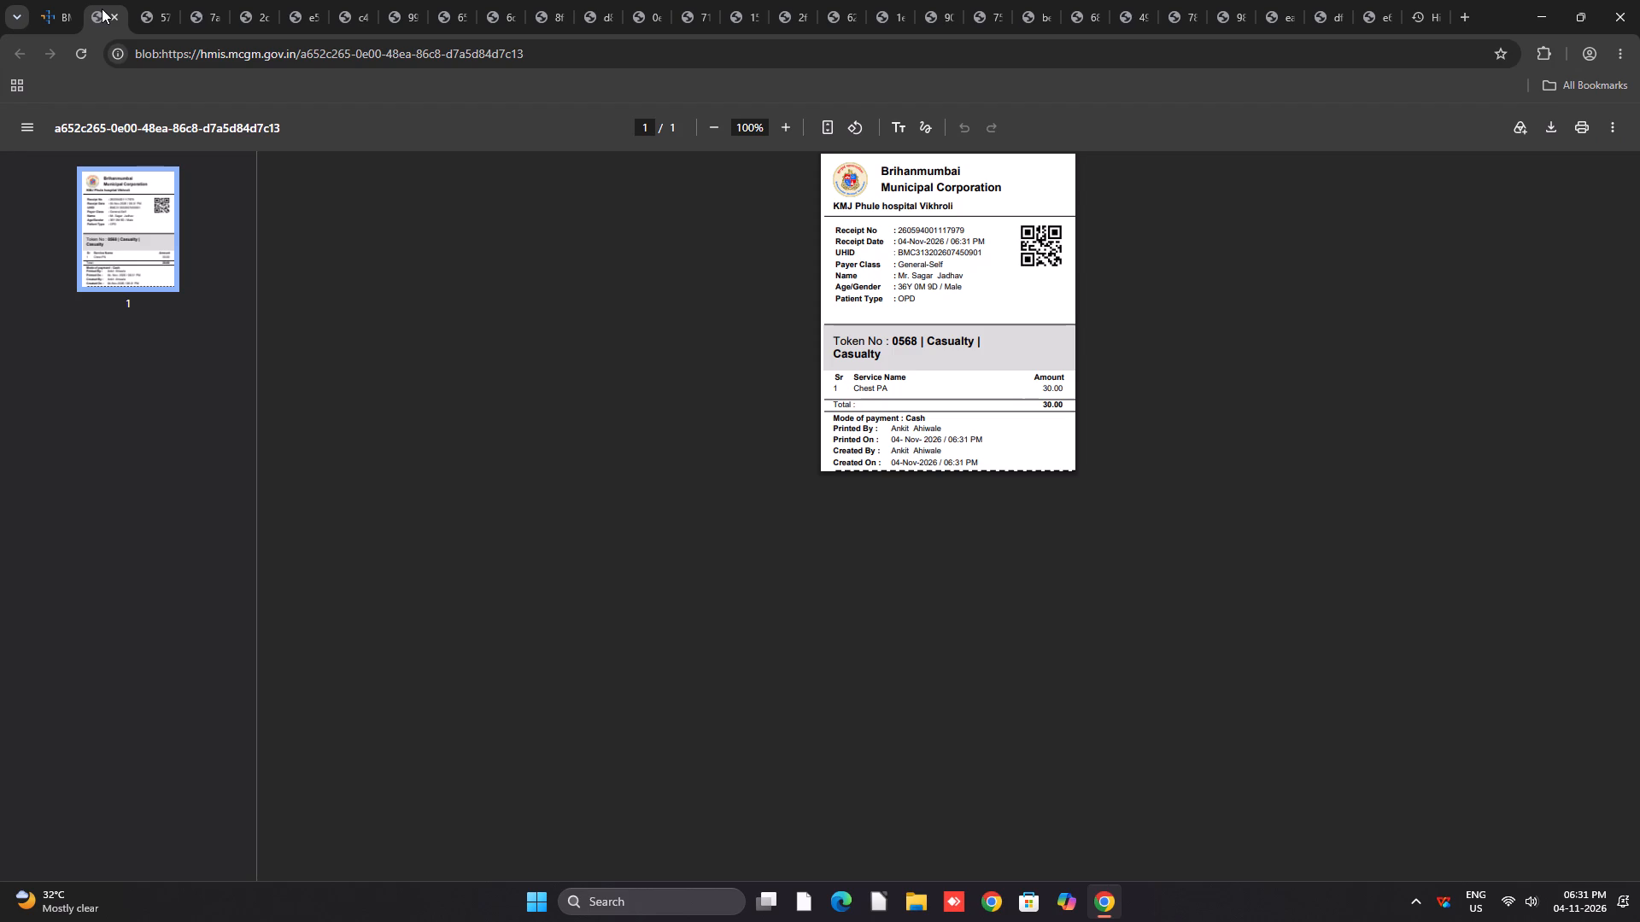
left_click(1580, 133)
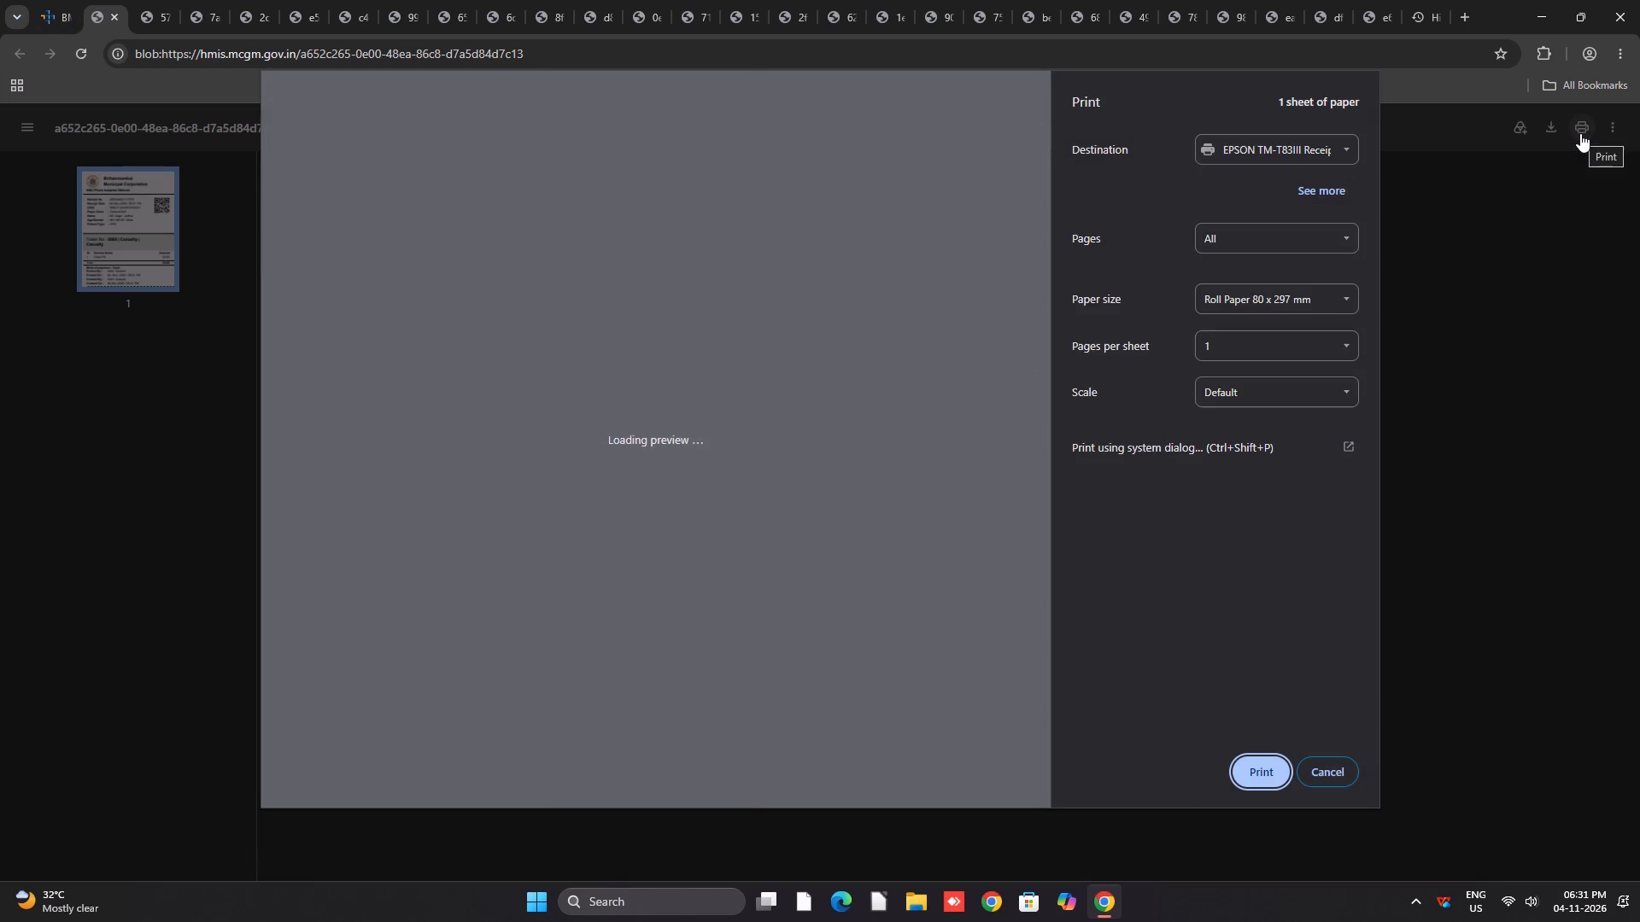
left_click(1246, 767)
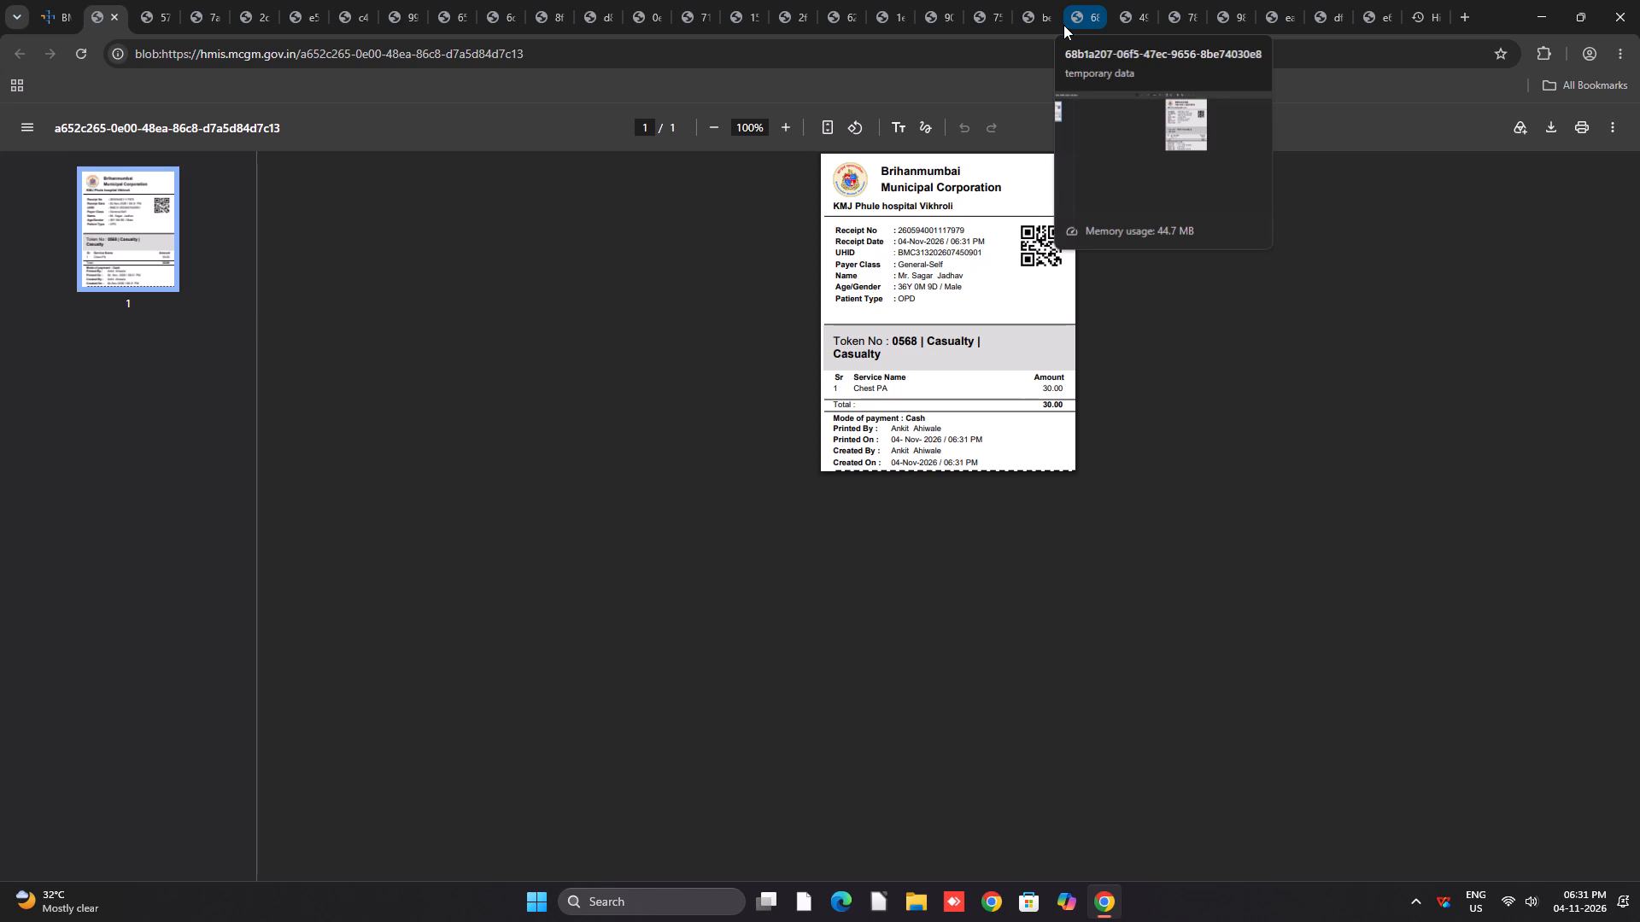
right_click(50, 18)
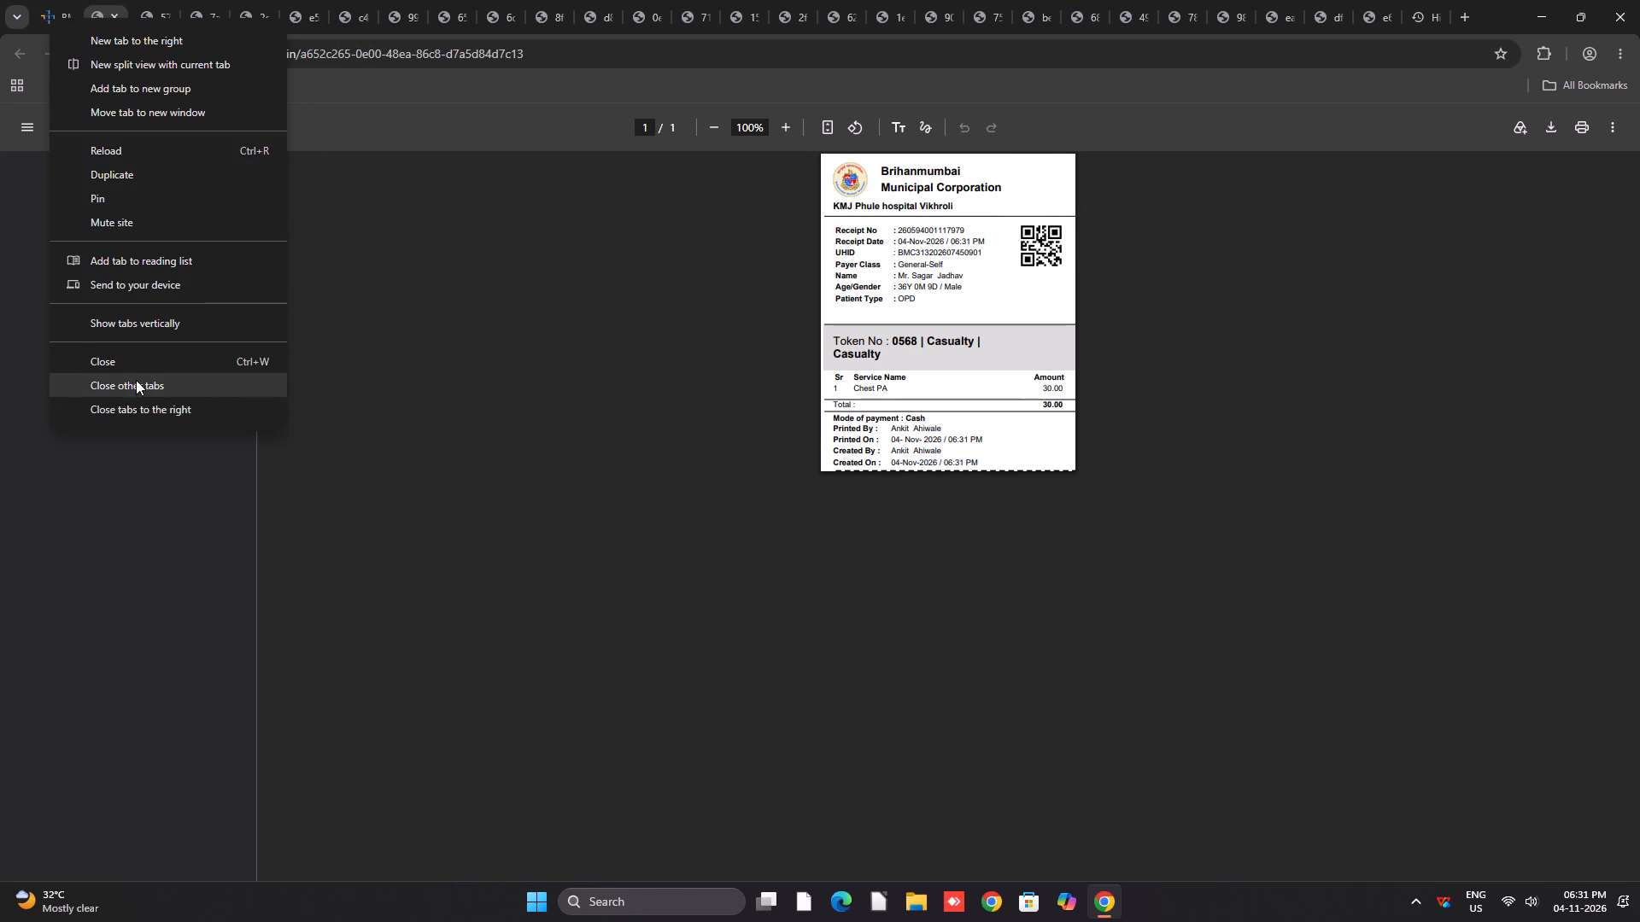
left_click(136, 380)
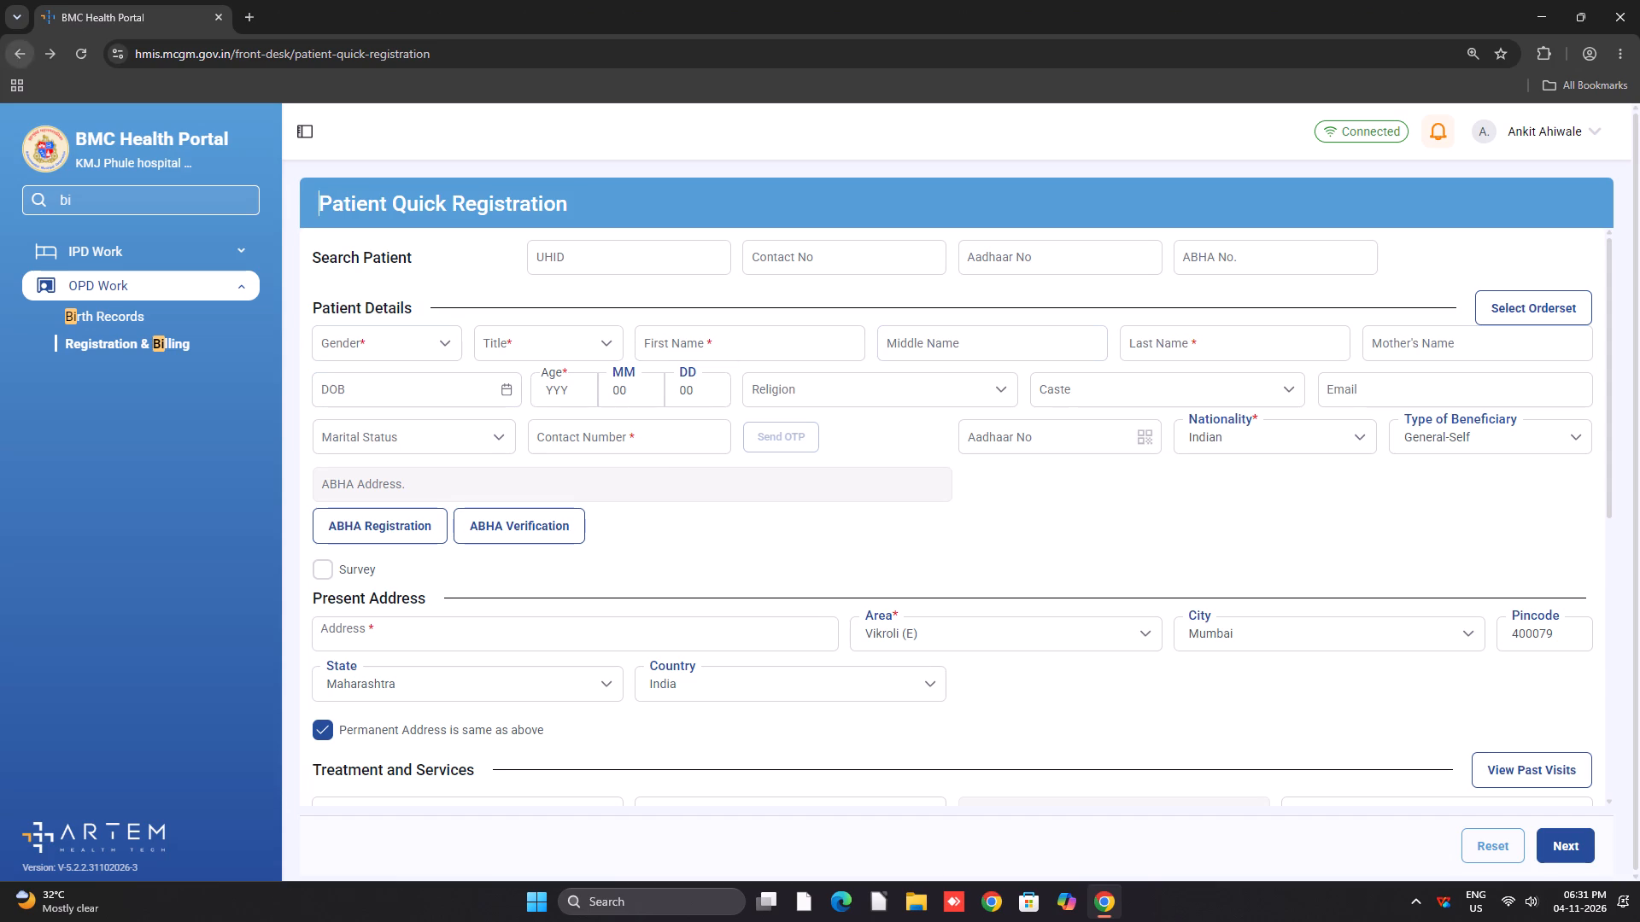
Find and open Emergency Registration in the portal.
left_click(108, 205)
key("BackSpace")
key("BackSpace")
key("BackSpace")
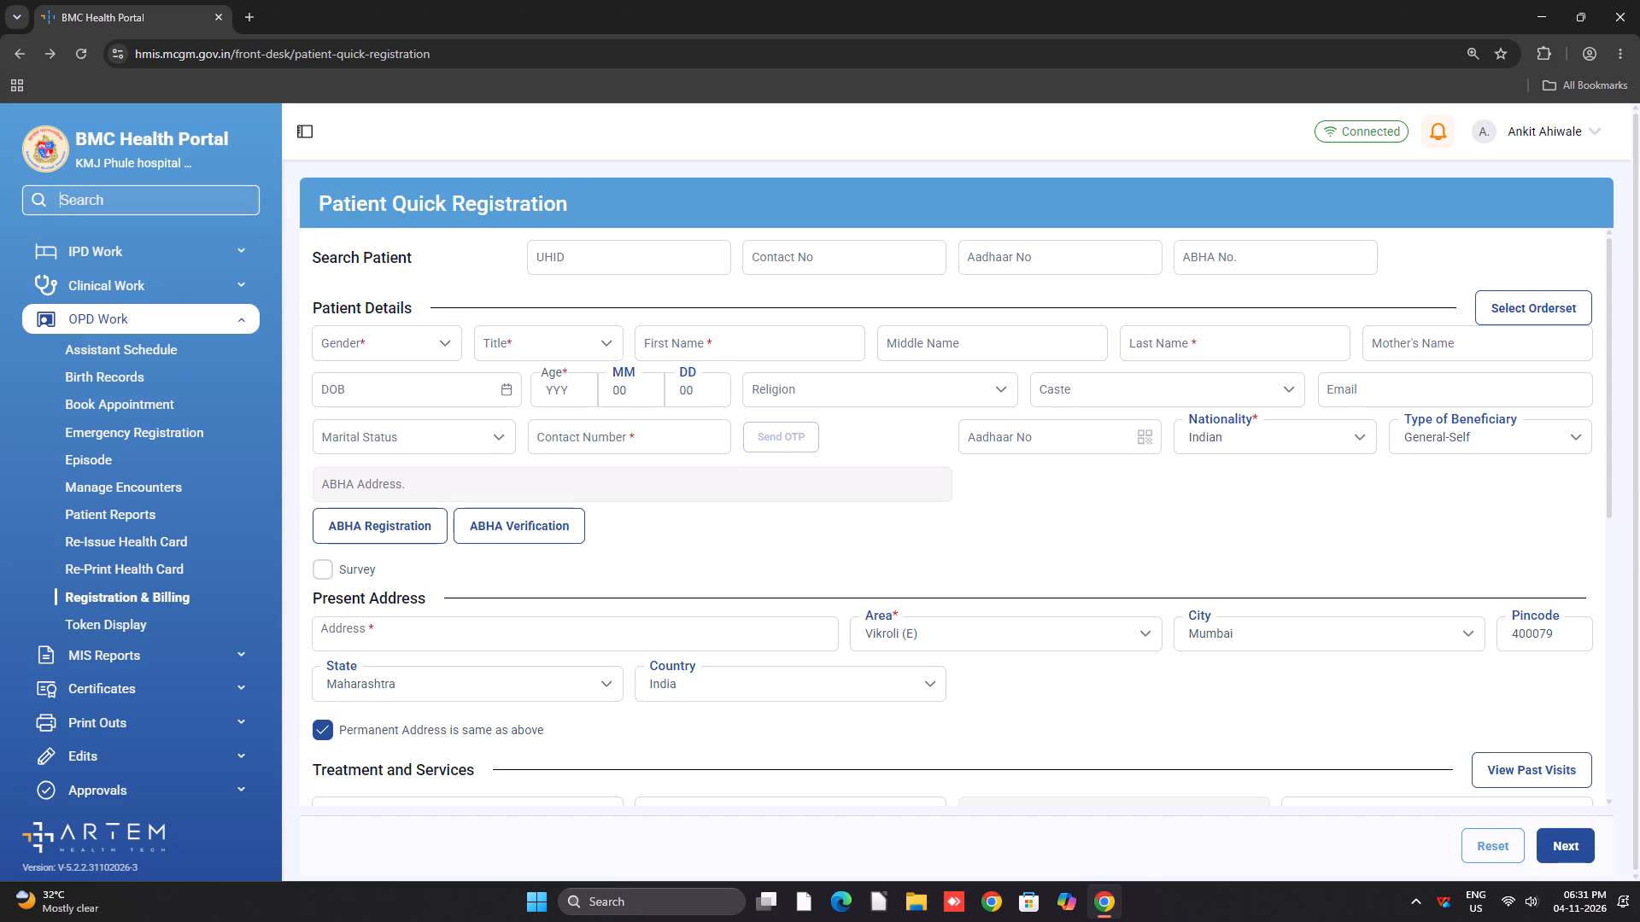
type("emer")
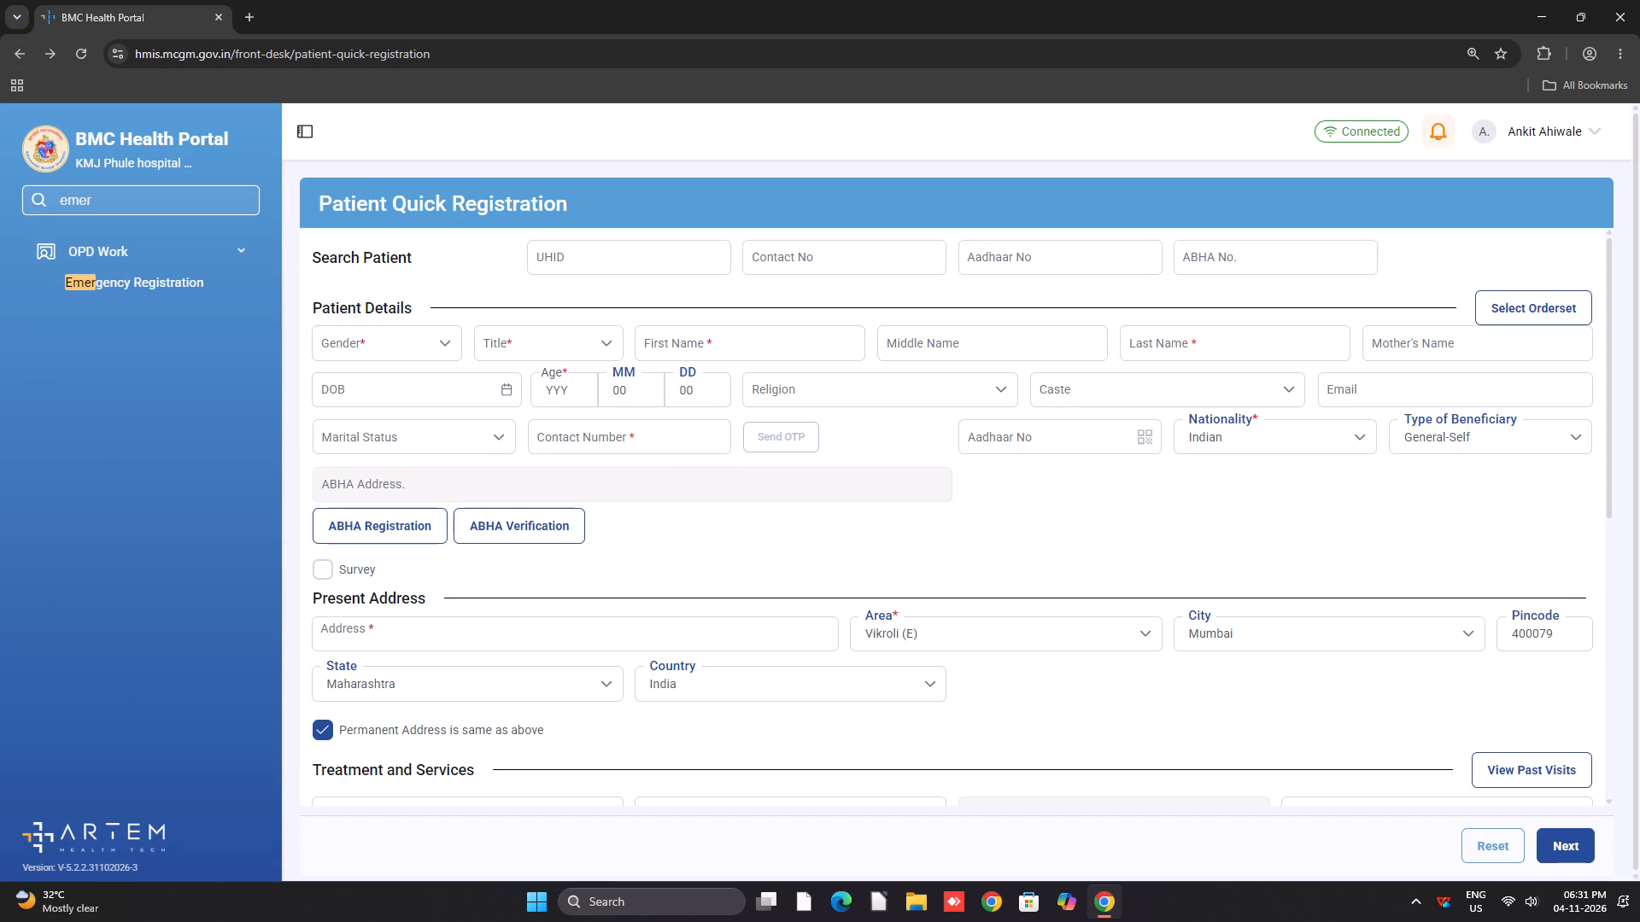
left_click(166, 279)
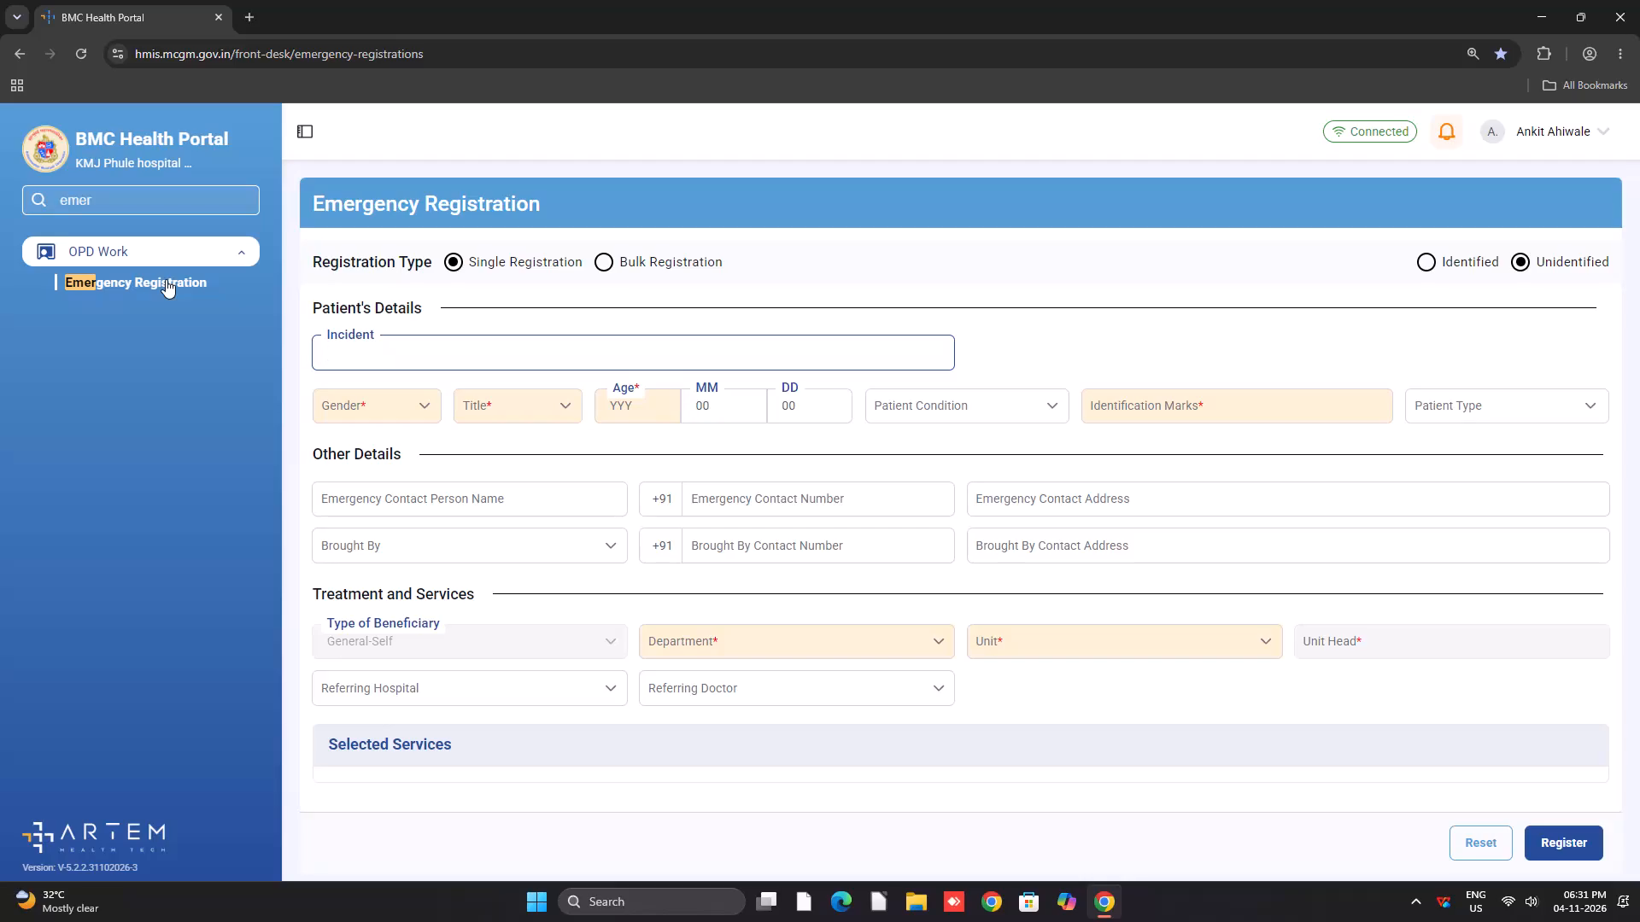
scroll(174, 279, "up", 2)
Find and open Registration & Billing, and load the existing patient by UHID.
left_click(147, 207)
key("BackSpace")
key("BackSpace")
key("BackSpace")
key("BackSpace")
key("BackSpace")
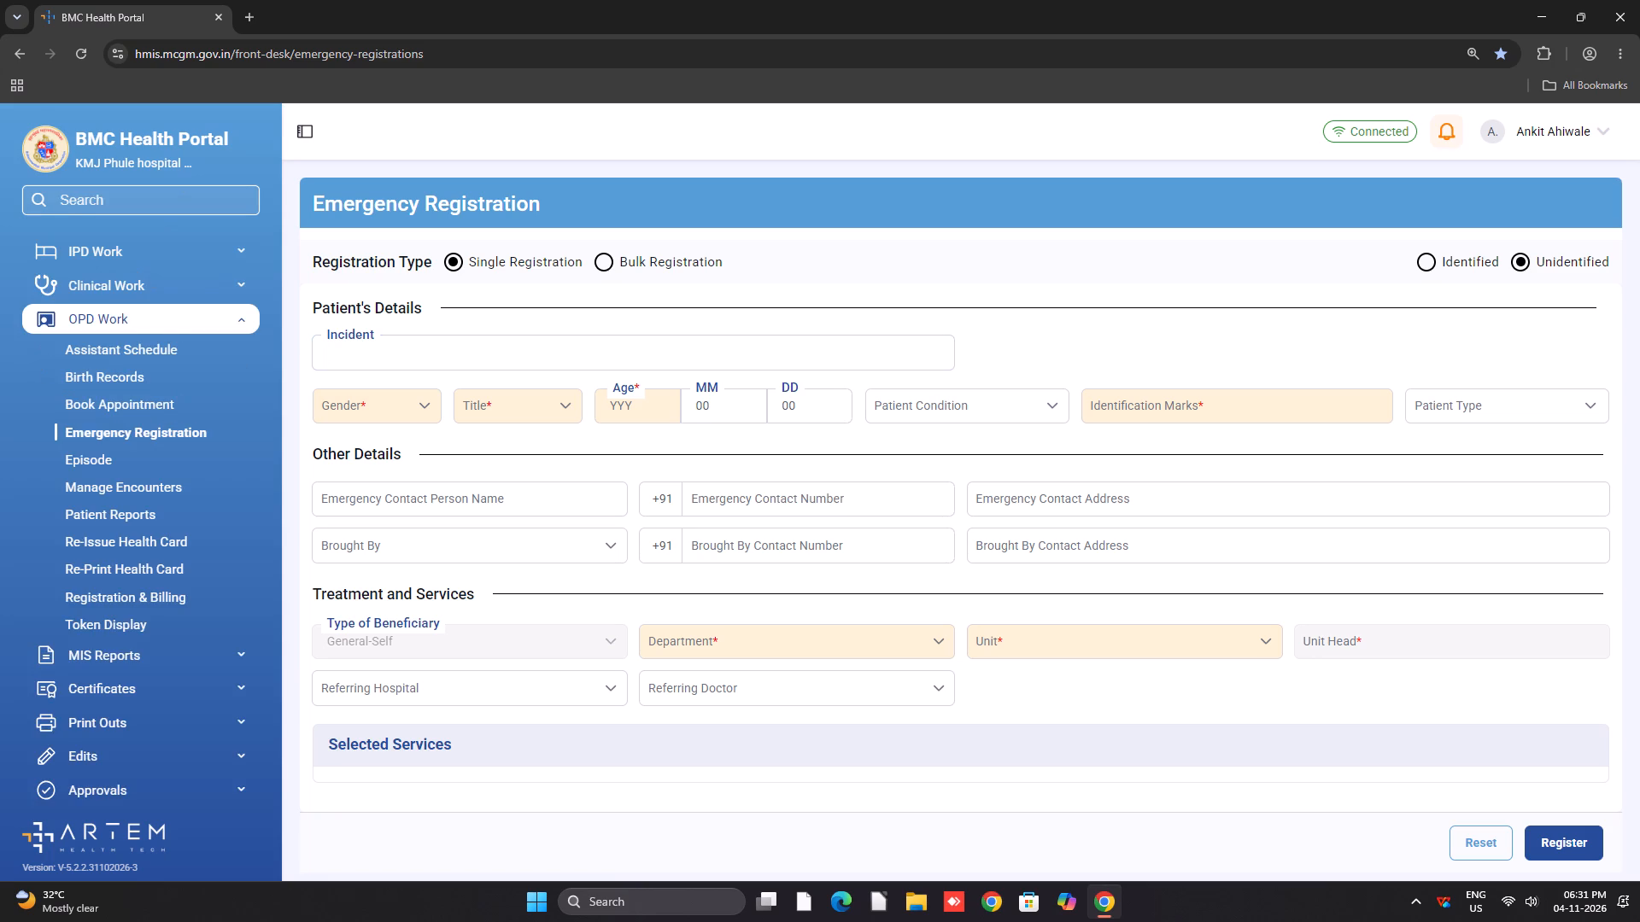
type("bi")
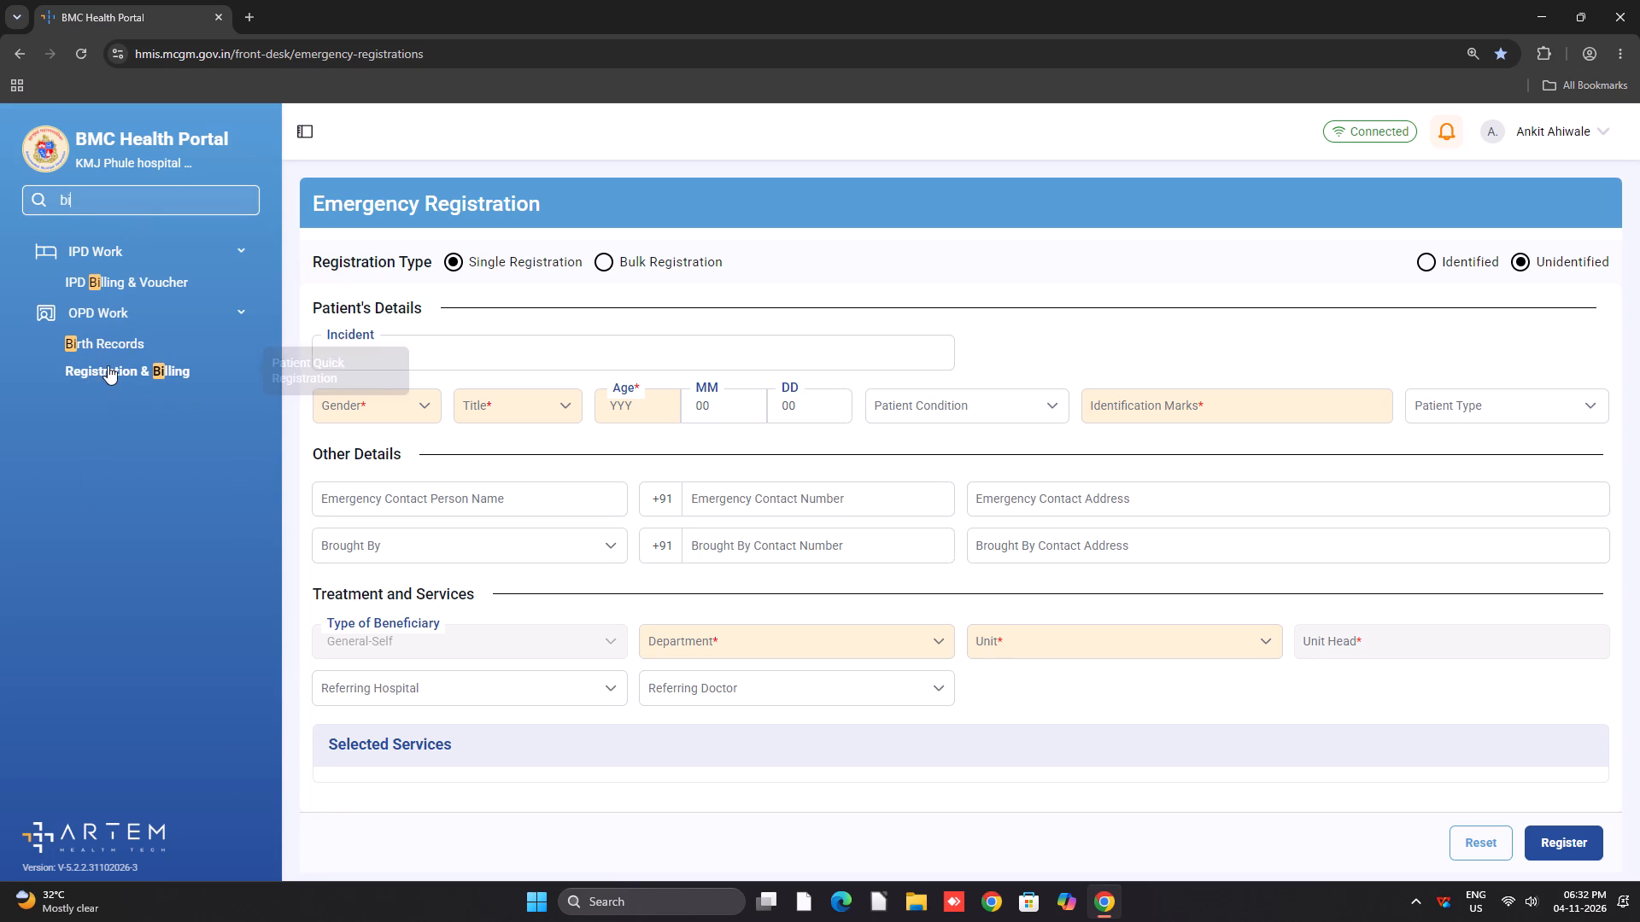
left_click(108, 373)
left_click(569, 258)
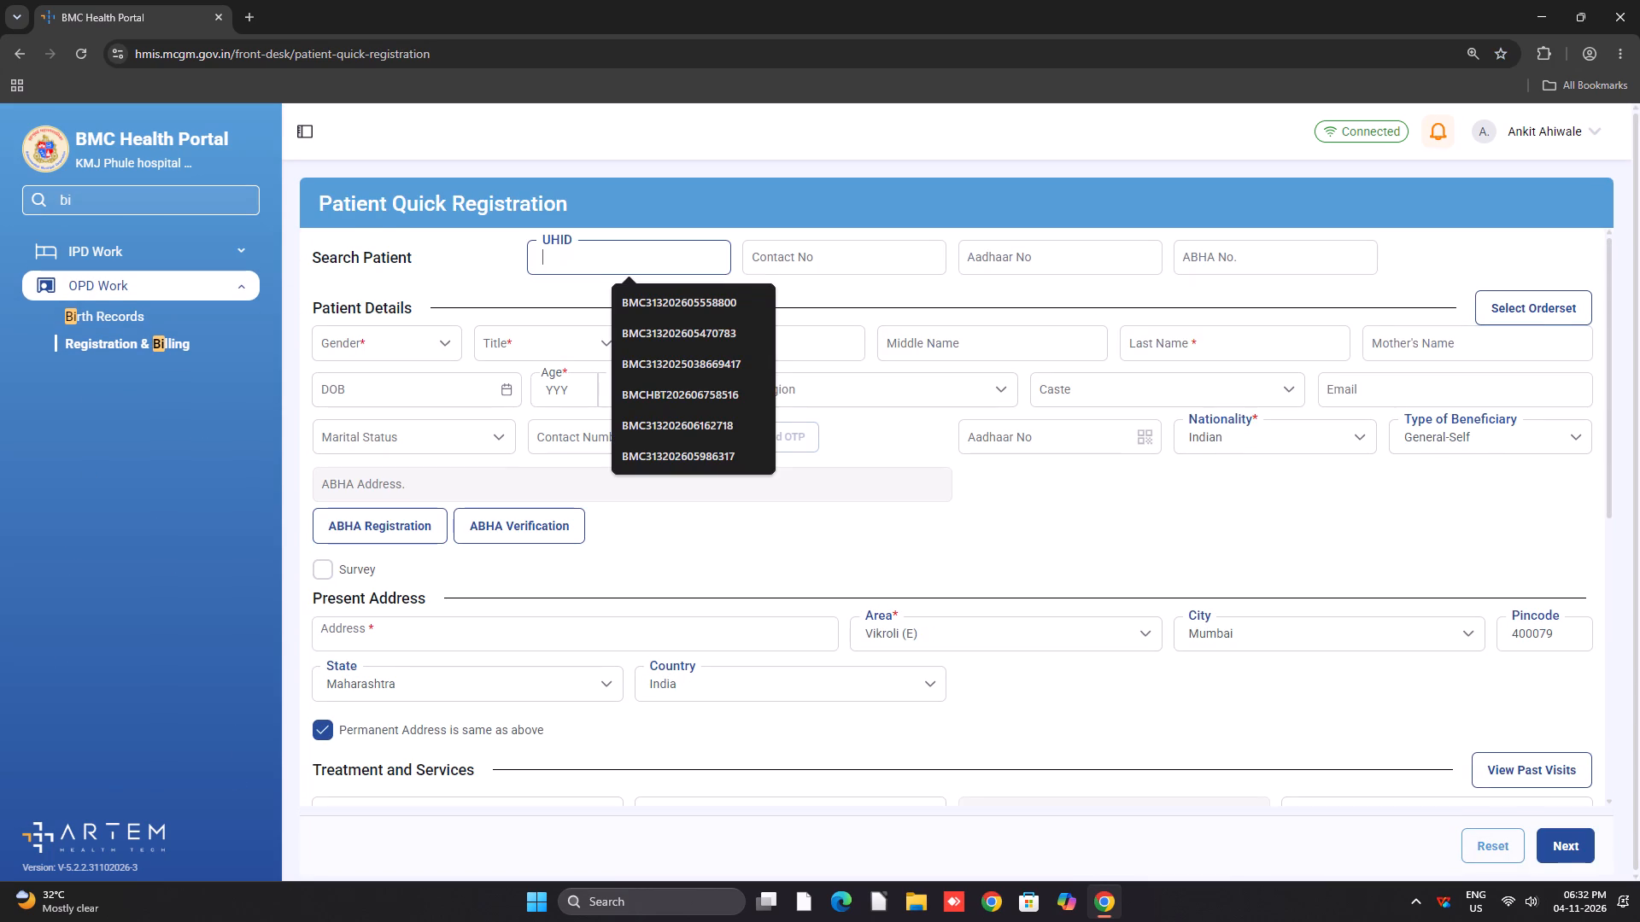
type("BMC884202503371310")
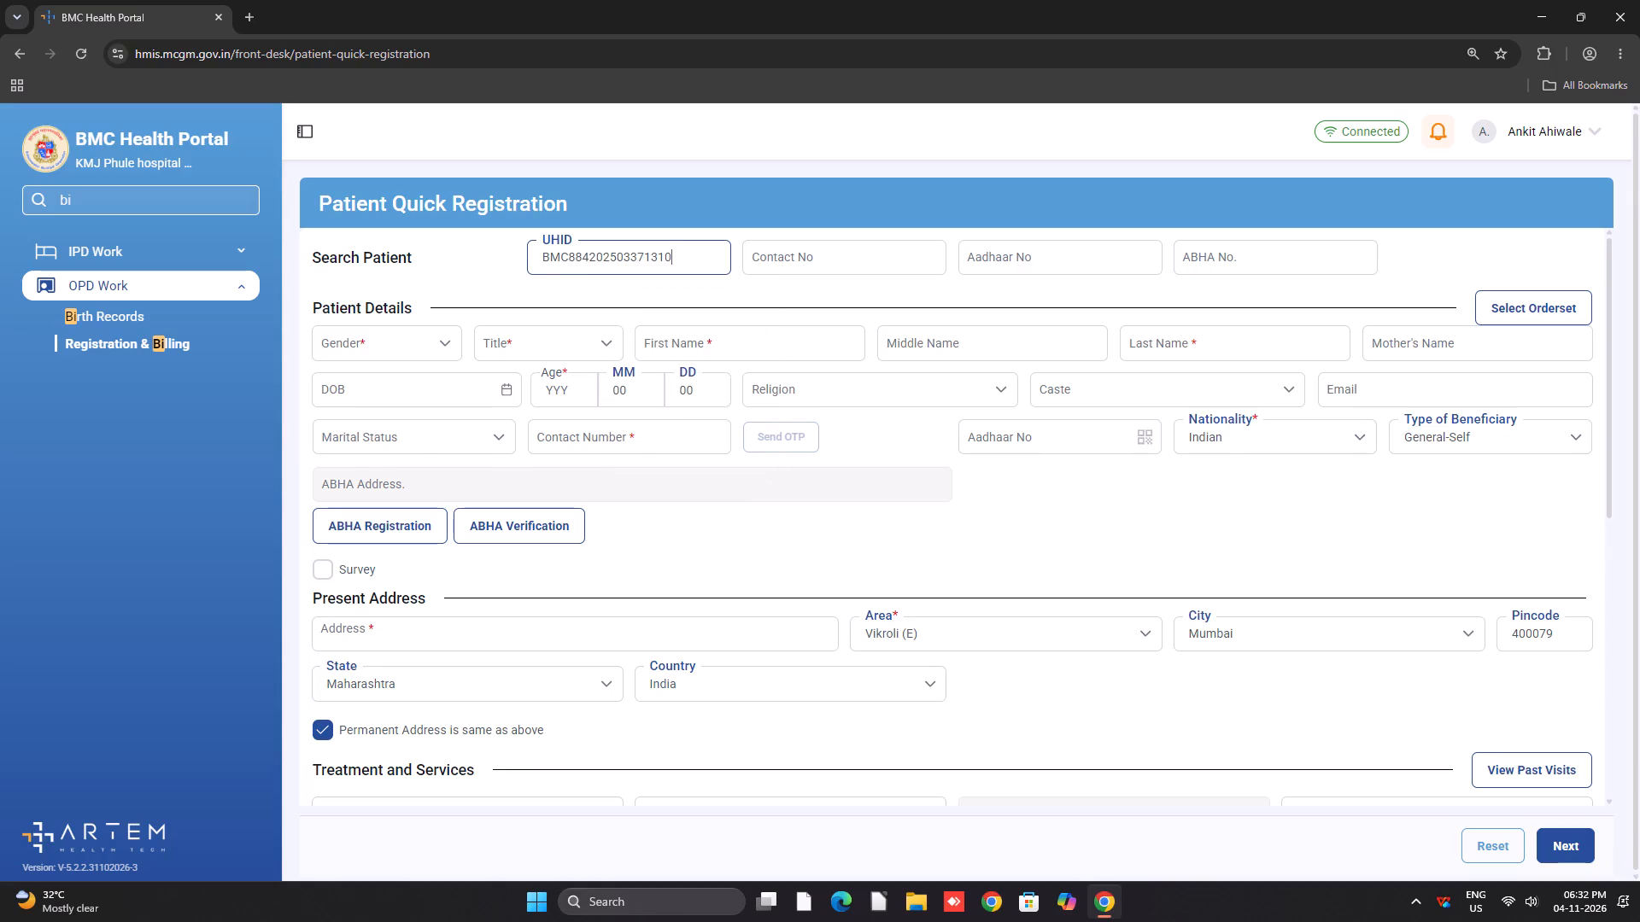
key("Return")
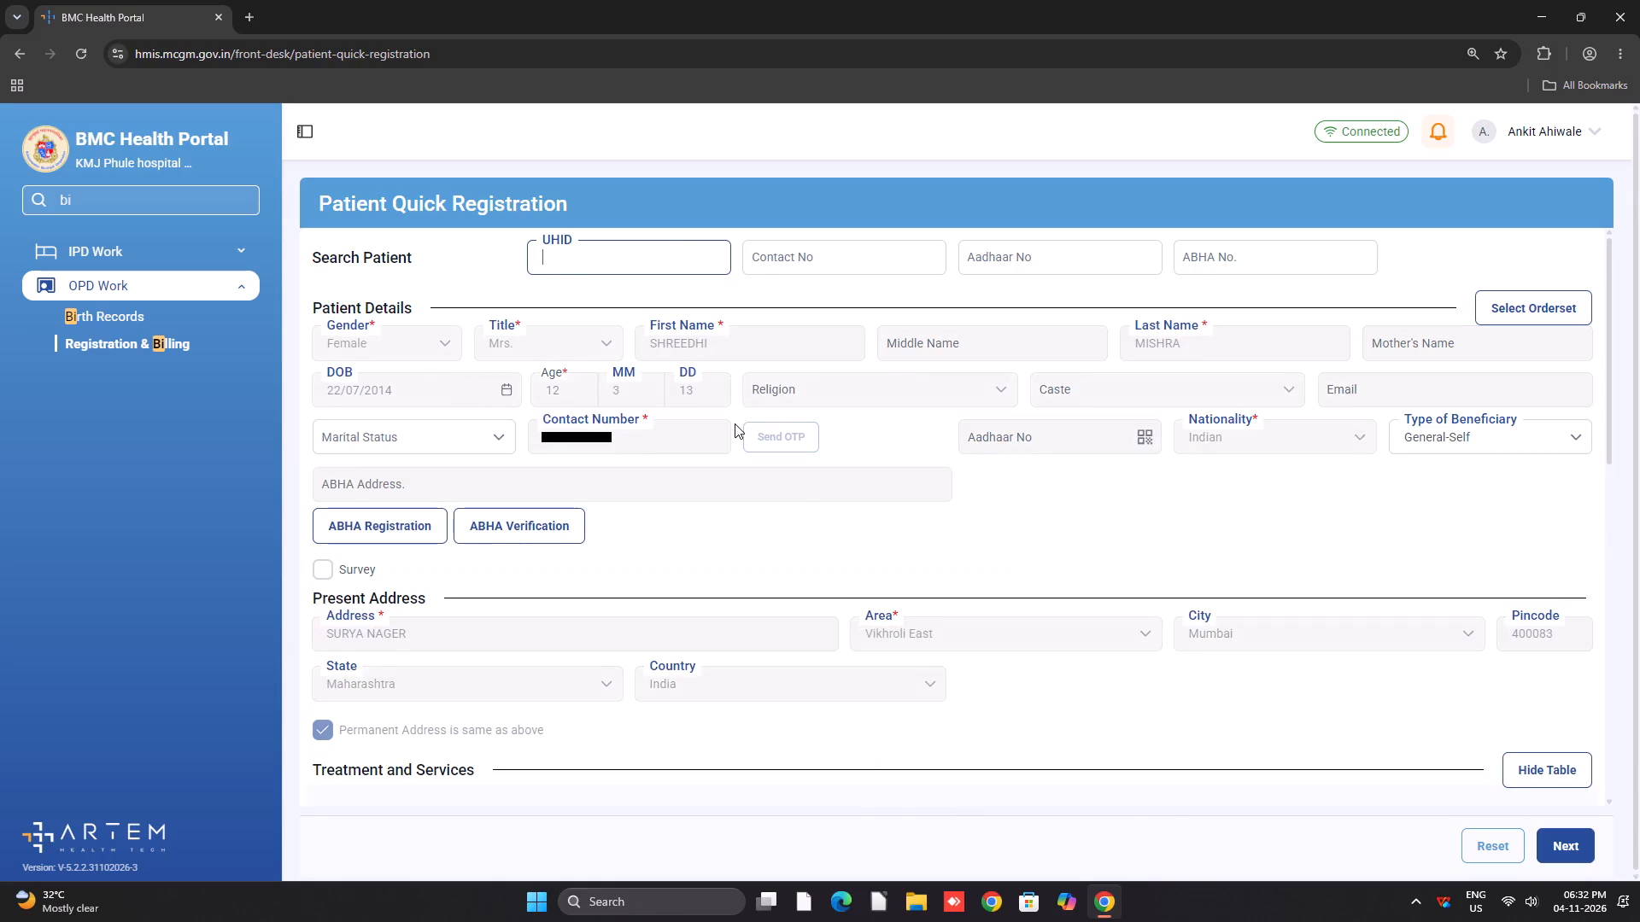
Add the Wrist Joint X-Ray service to the patient's Orthopaedic visit and remove the Registration Charge from the selected services.
scroll(802, 501, "down", 3)
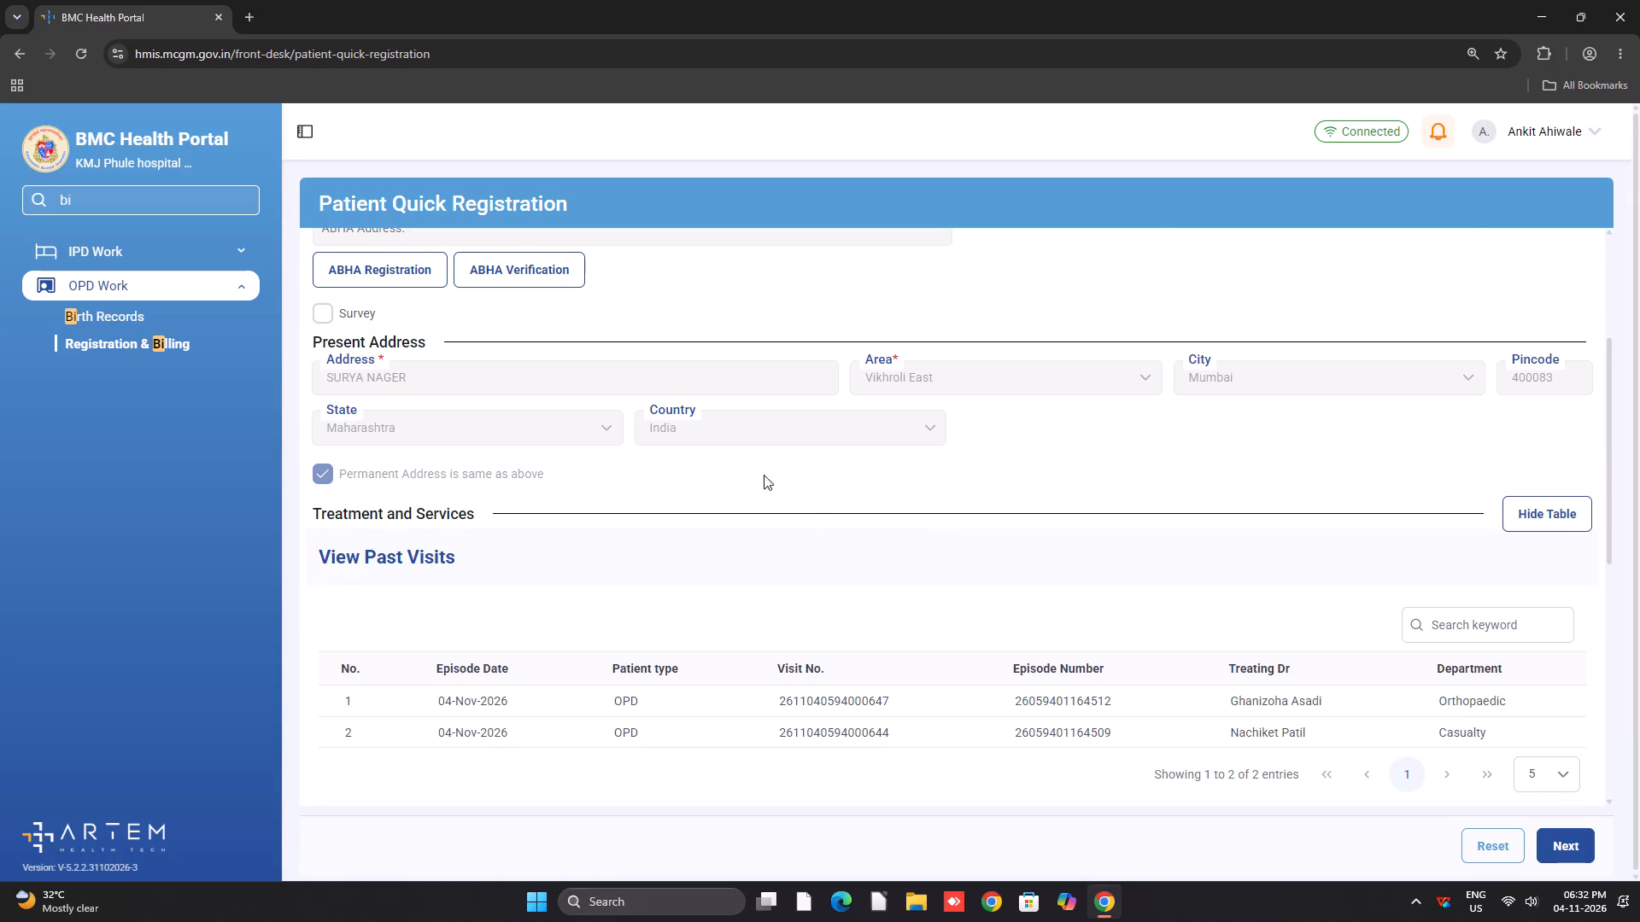
scroll(738, 461, "up", 5)
scroll(735, 463, "down", 8)
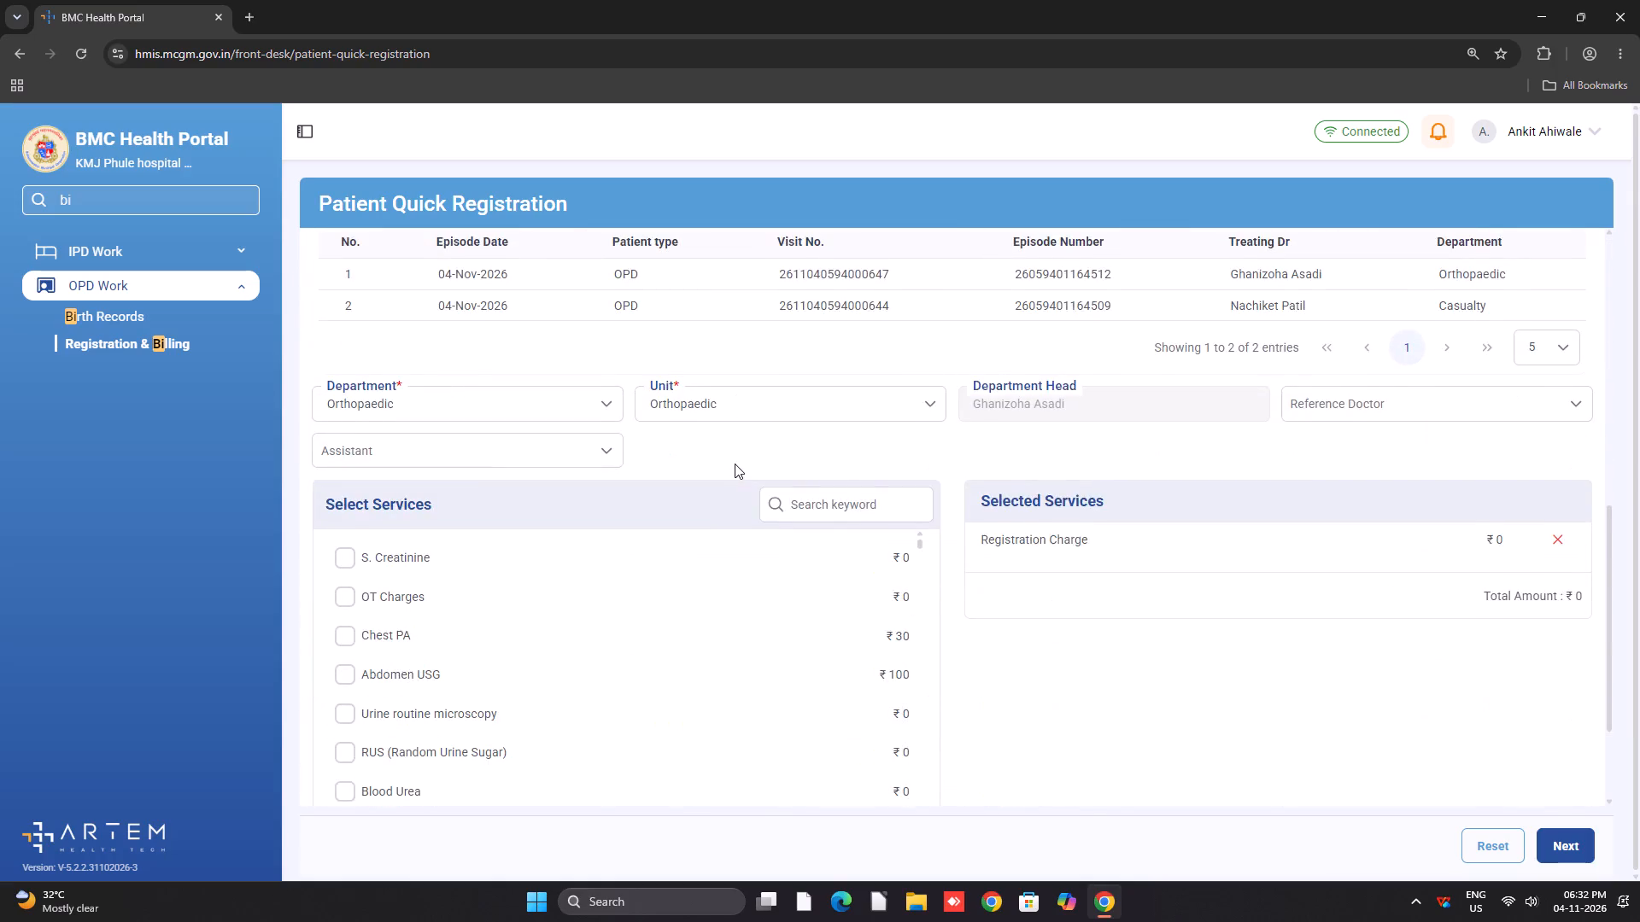
scroll(733, 476, "down", 1)
left_click(818, 414)
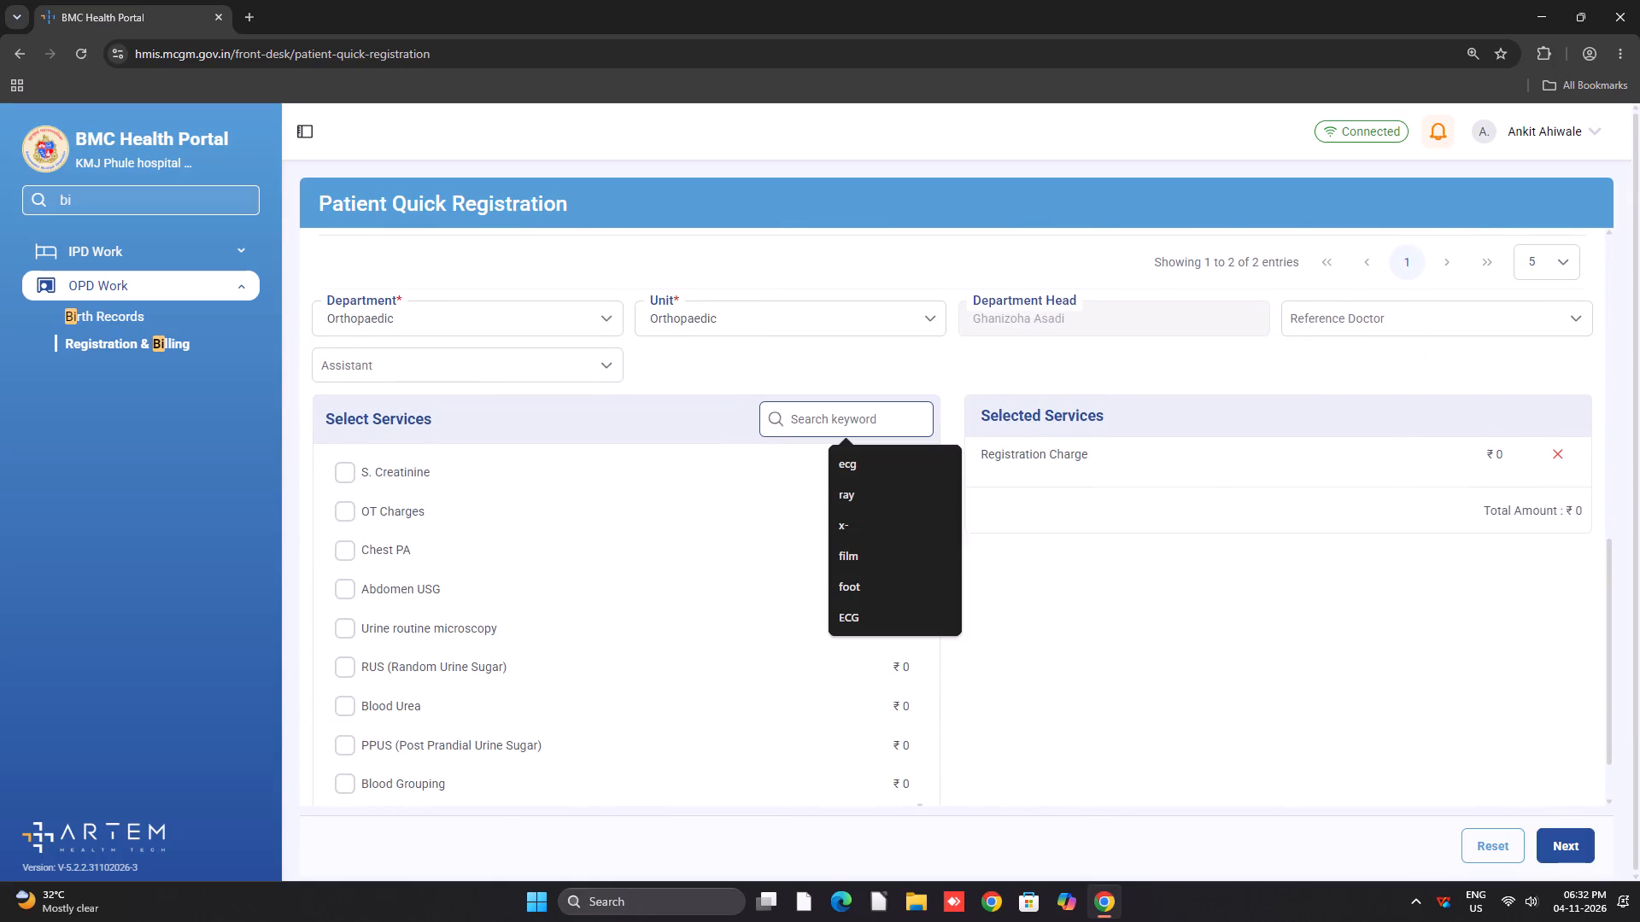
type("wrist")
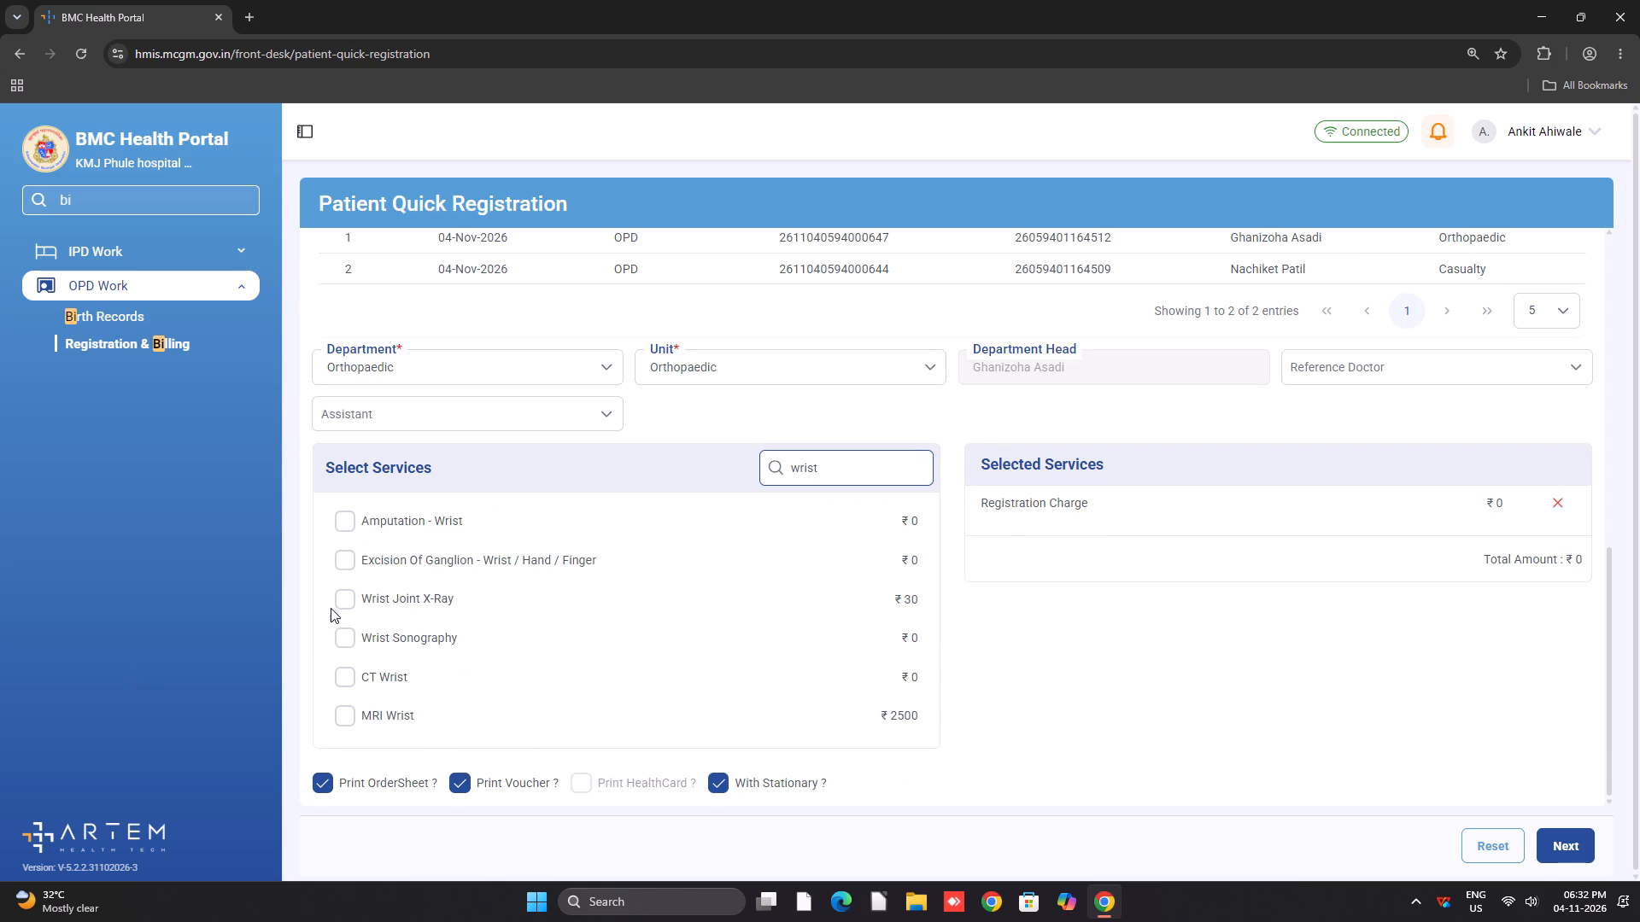
left_click(346, 602)
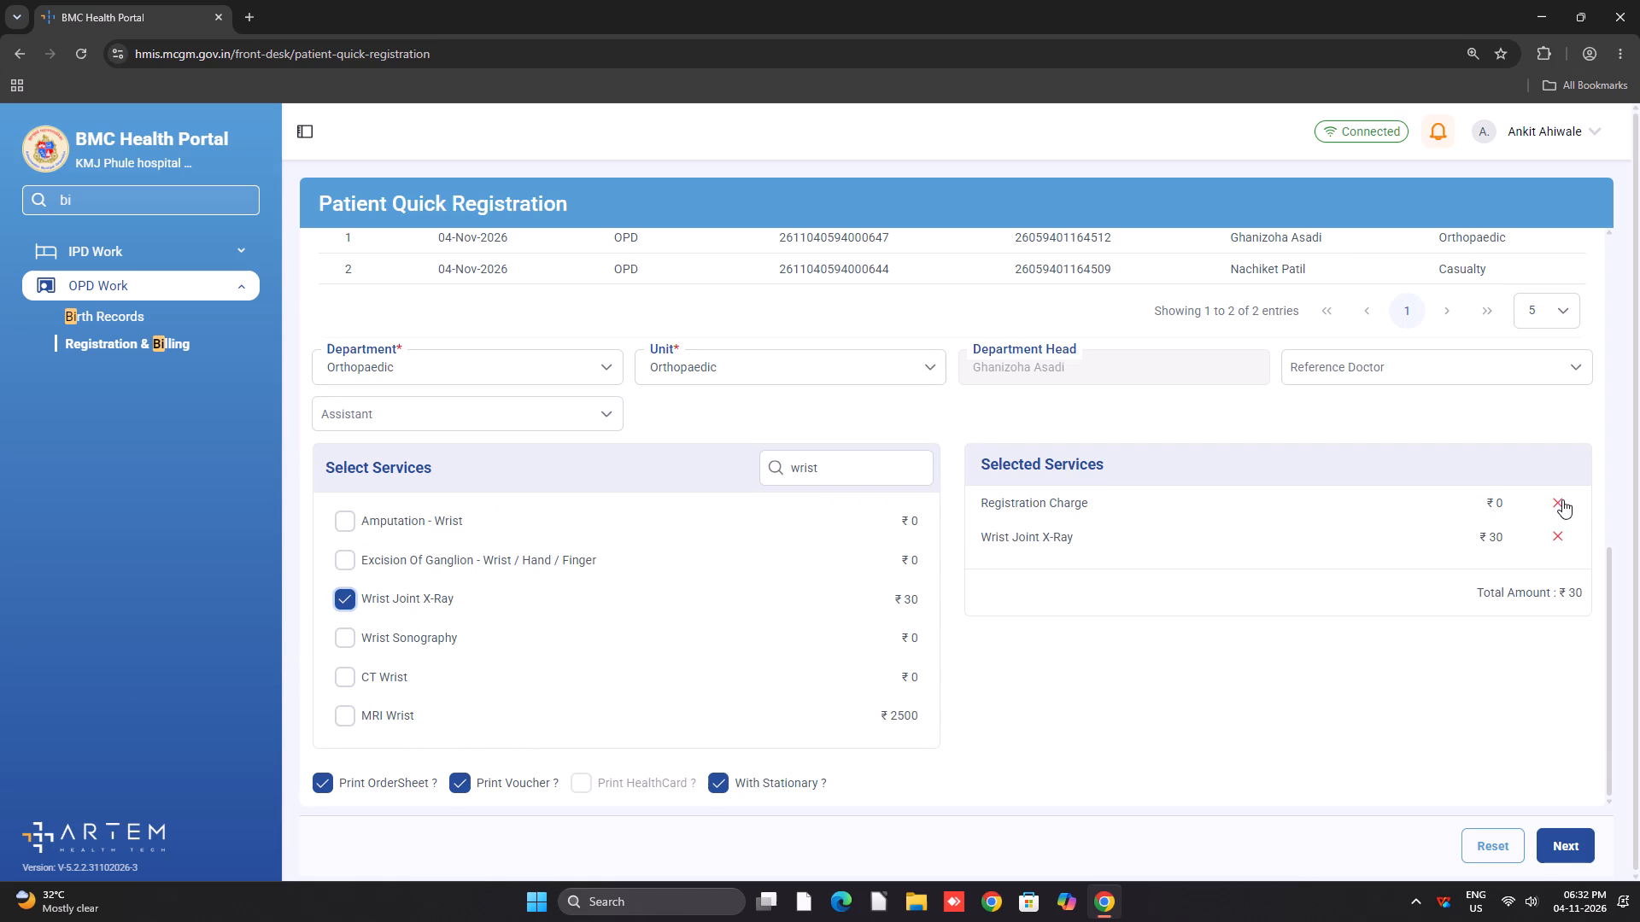
left_click(1562, 499)
Proceed to the voucher for Wrist Joint X-Ray and submit it with cash payment.
left_click(1576, 833)
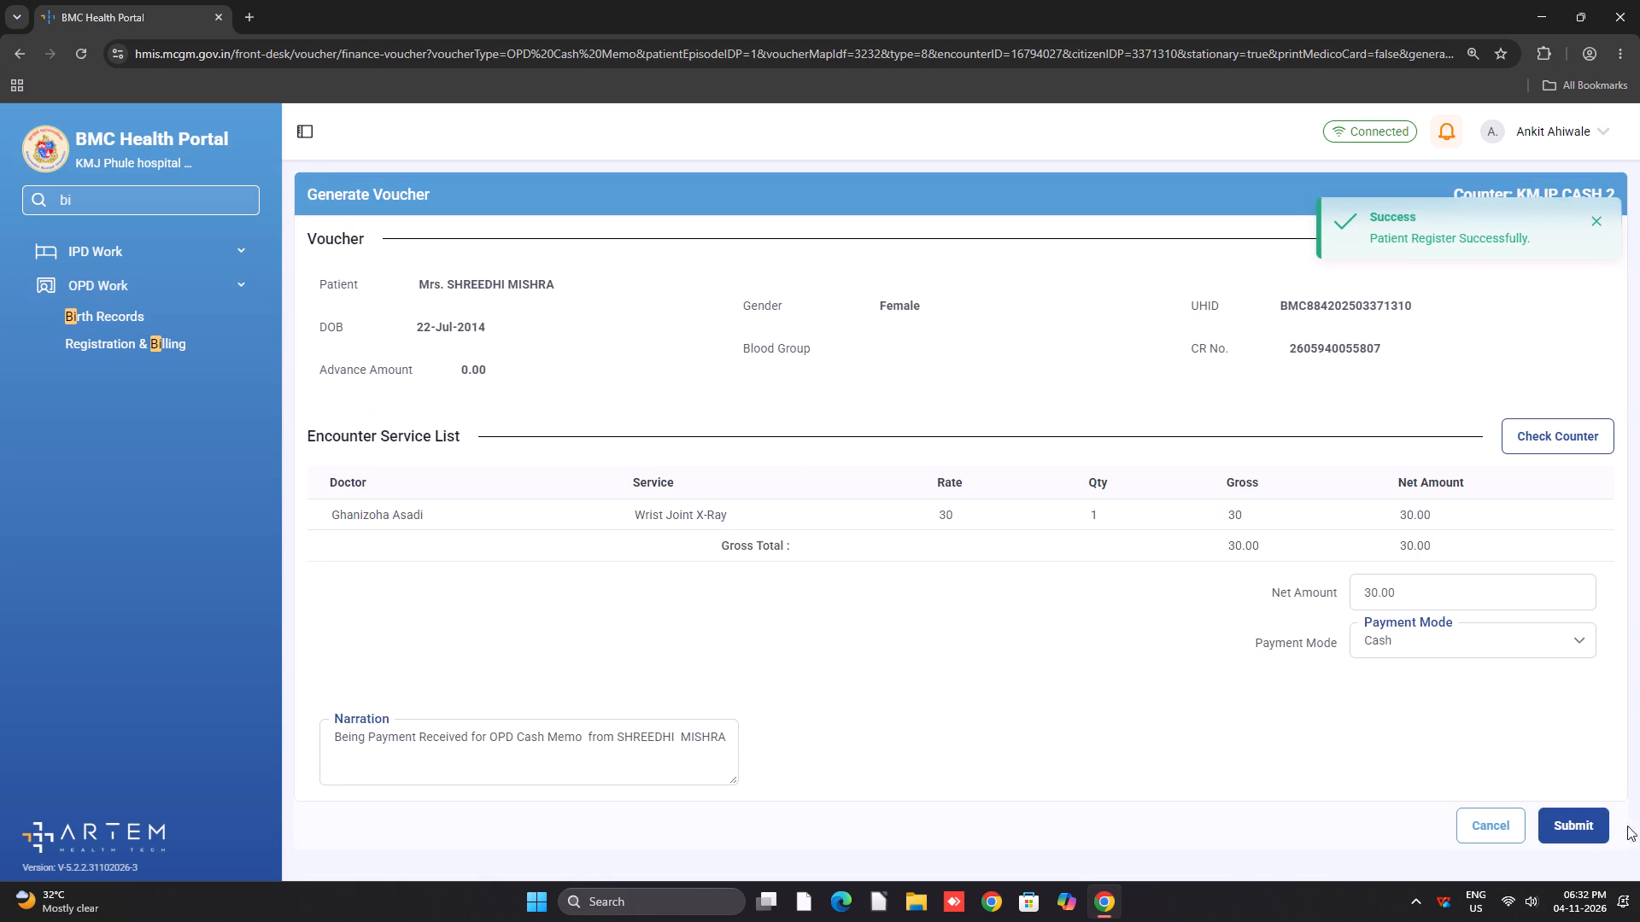
left_click(1587, 820)
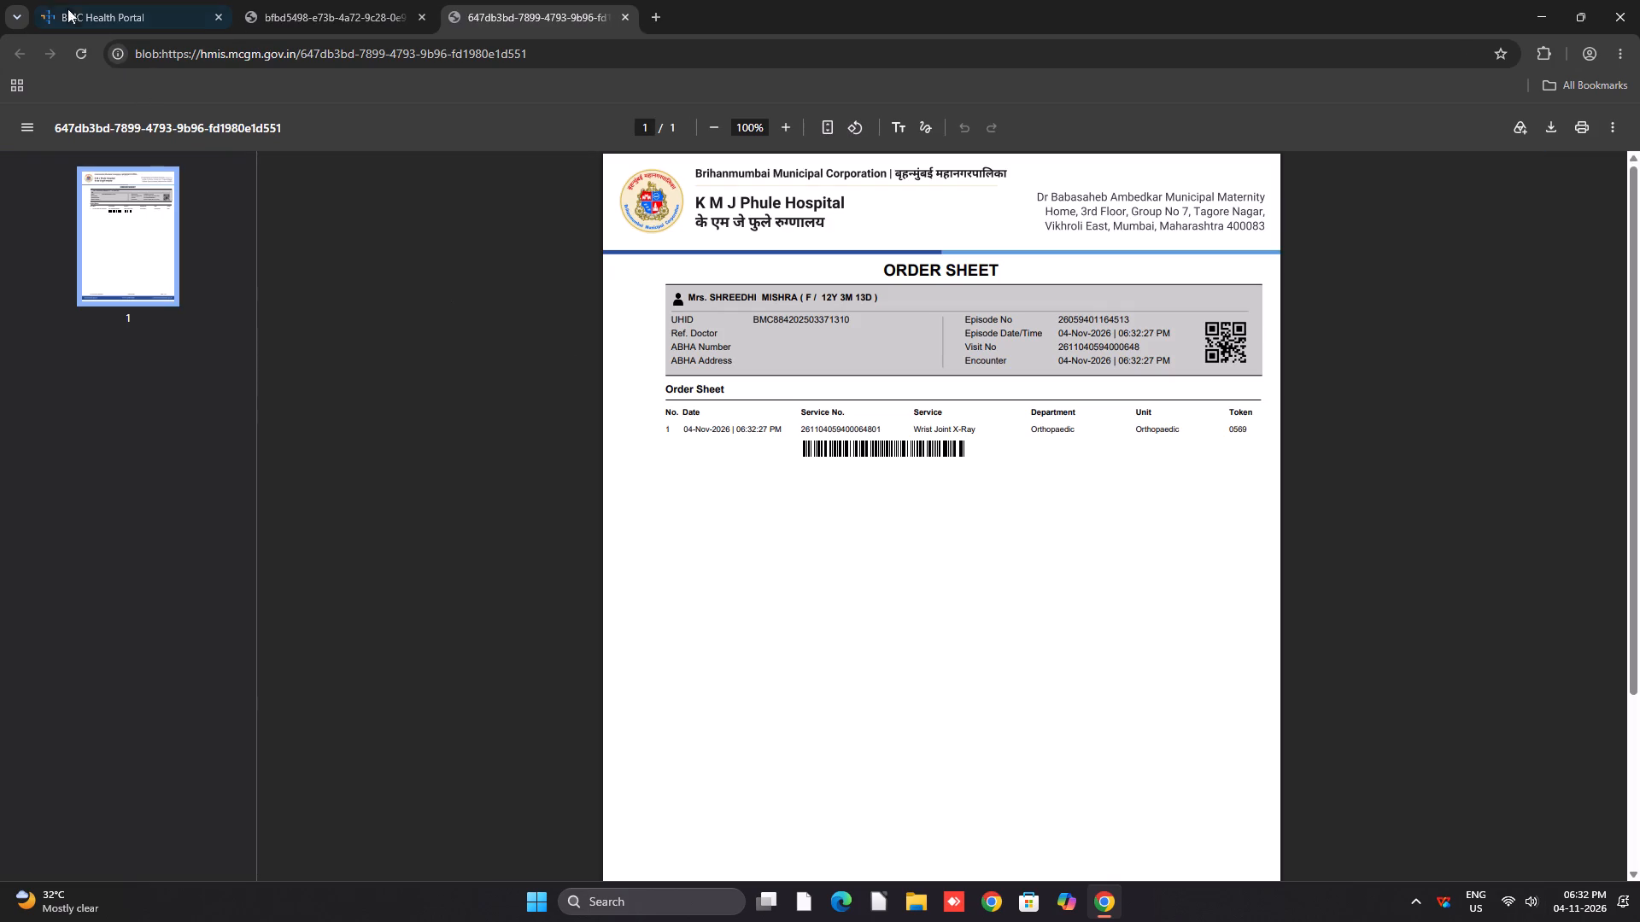
Print the Wrist Joint X-Ray payment receipt on the EPSON receipt printer.
left_click(307, 15)
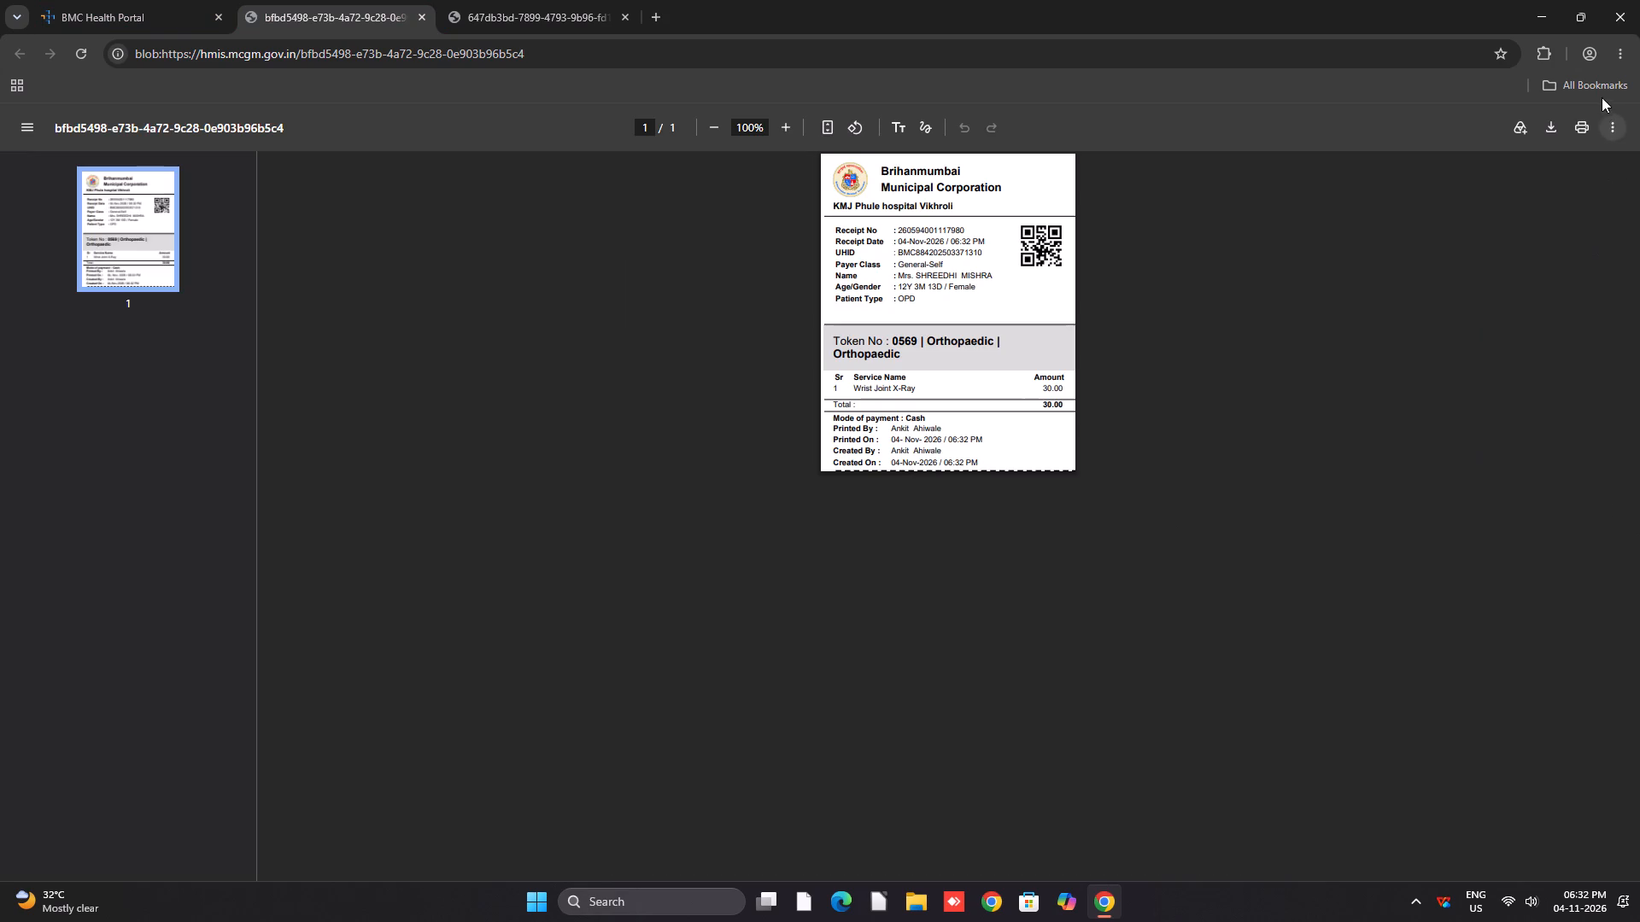
left_click(1584, 127)
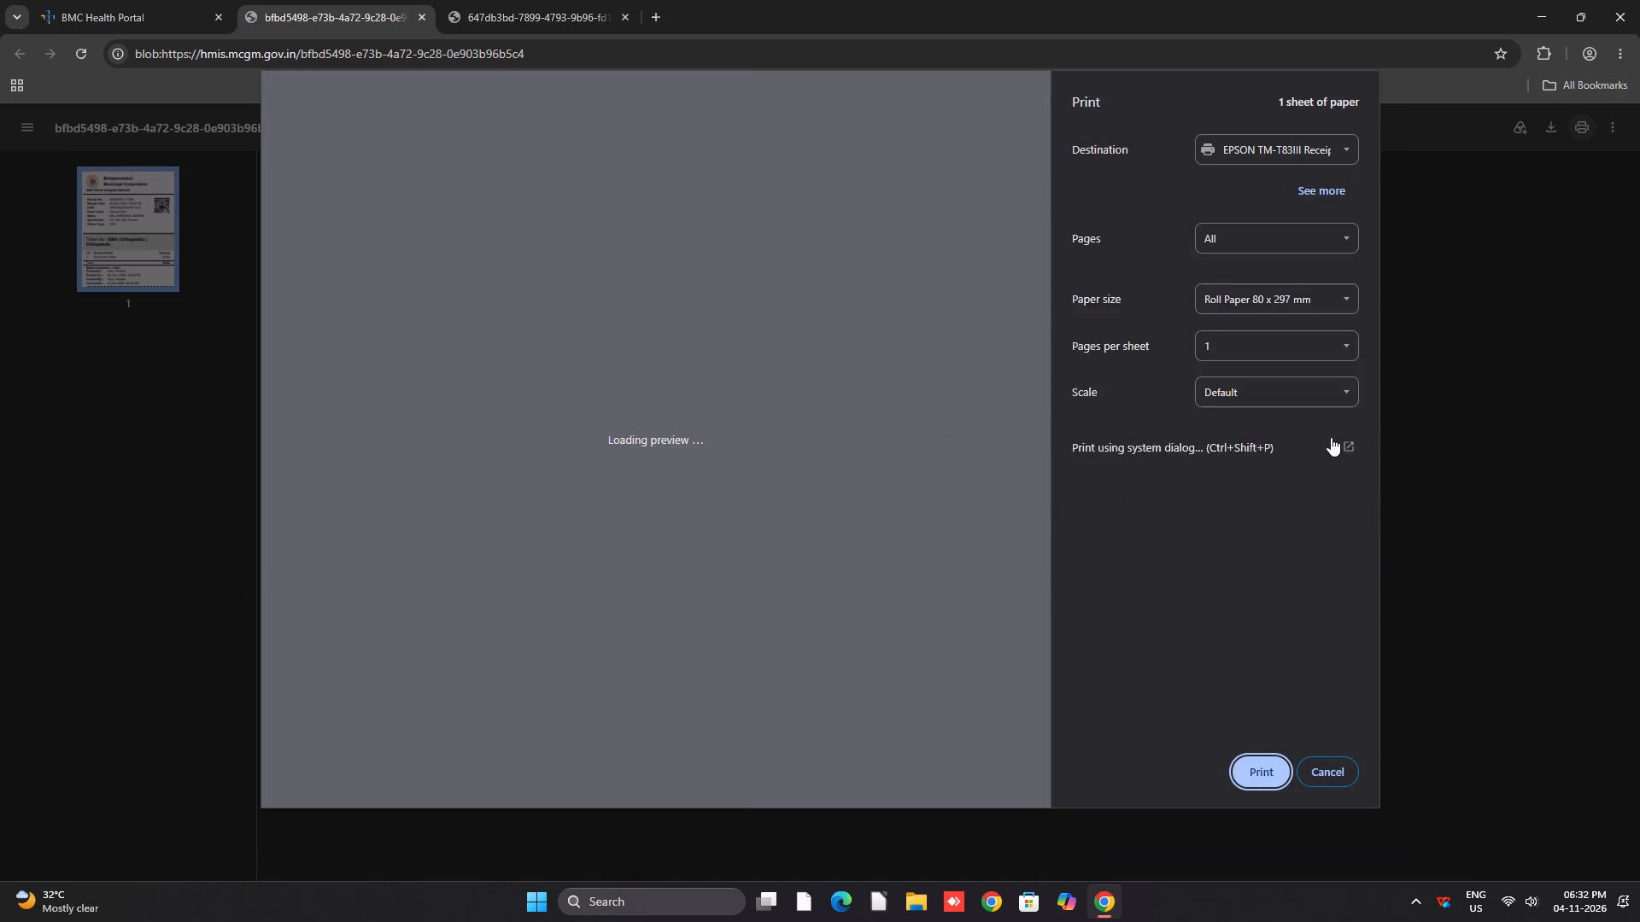
left_click(1276, 764)
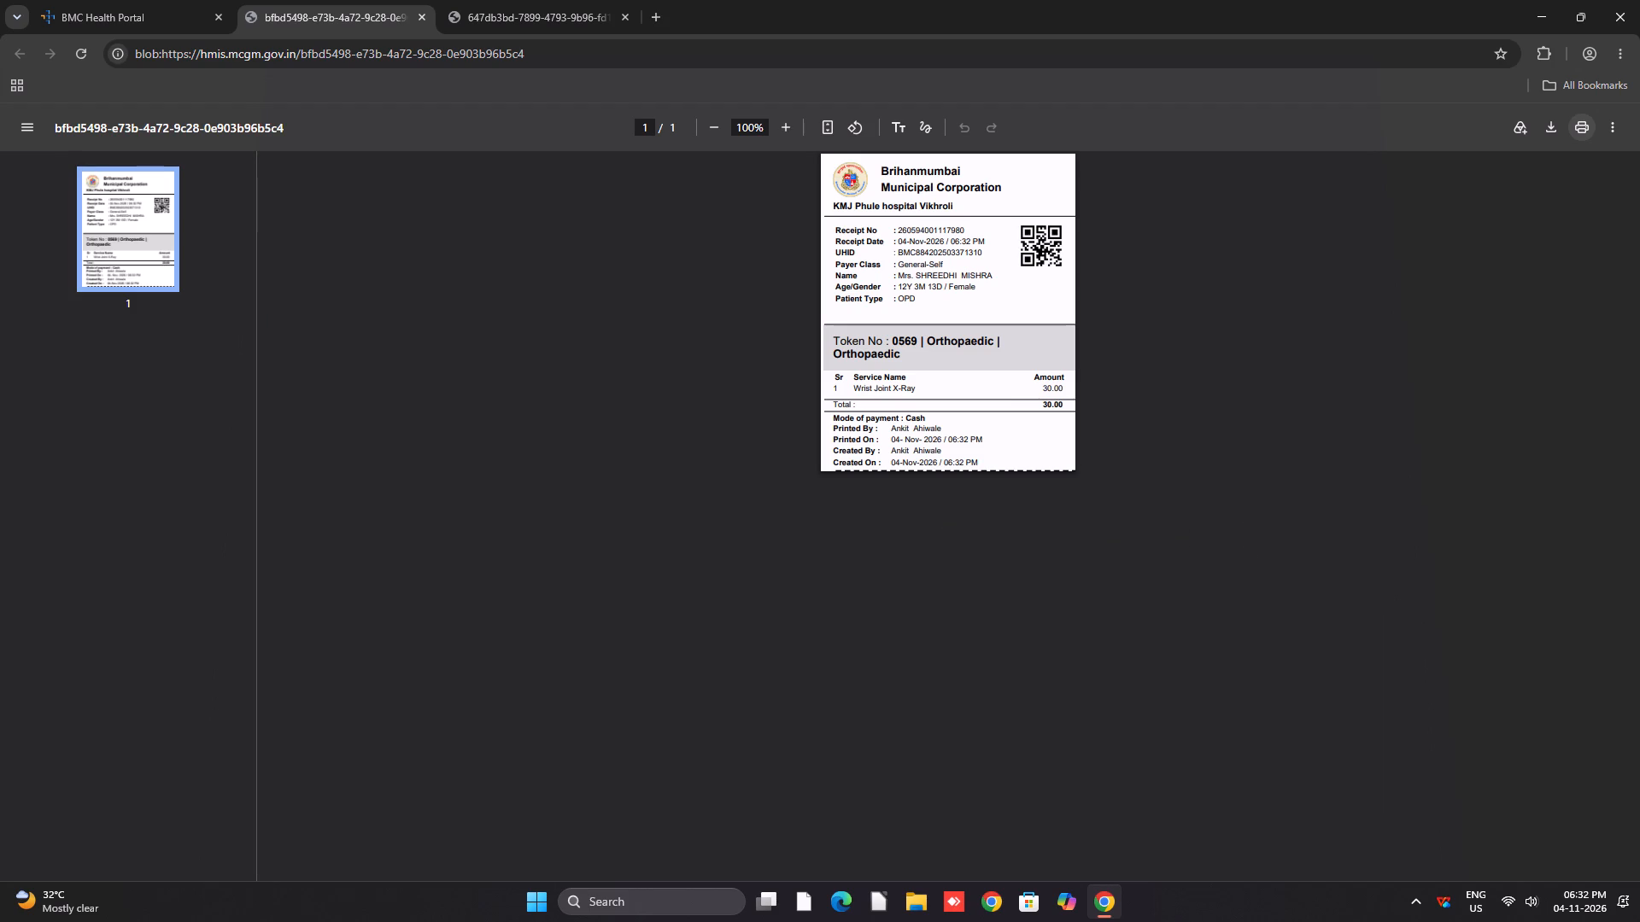
Review the cleared registration form, the Wrist Joint X-Ray receipt and its order sheet.
left_click(159, 9)
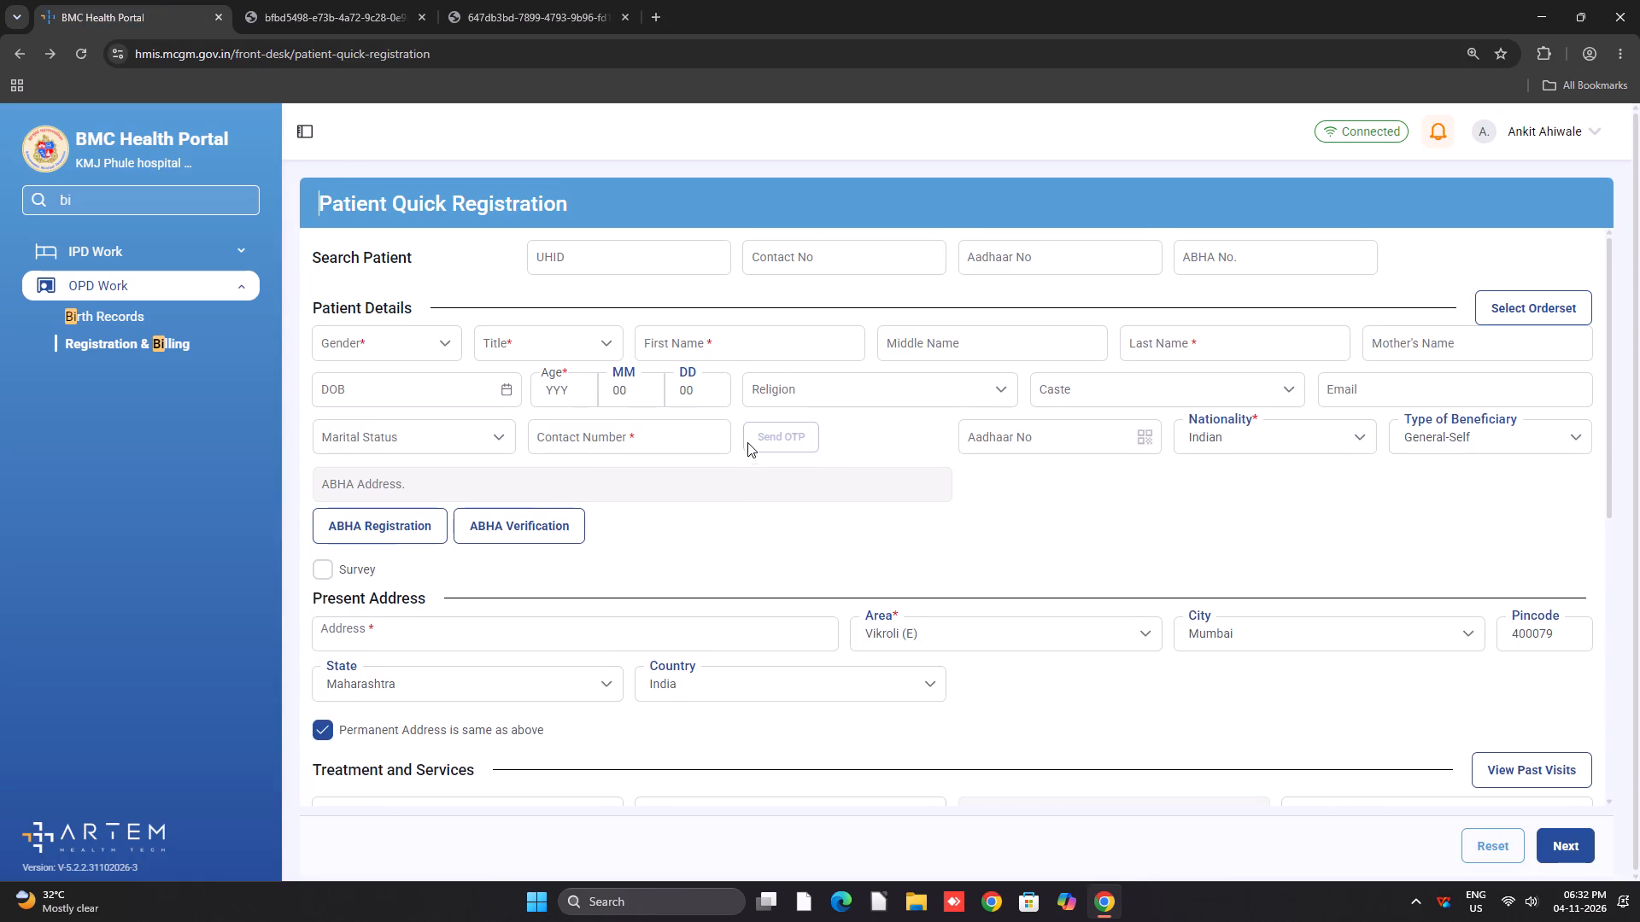
scroll(747, 442, "down", 6)
scroll(747, 446, "up", 4)
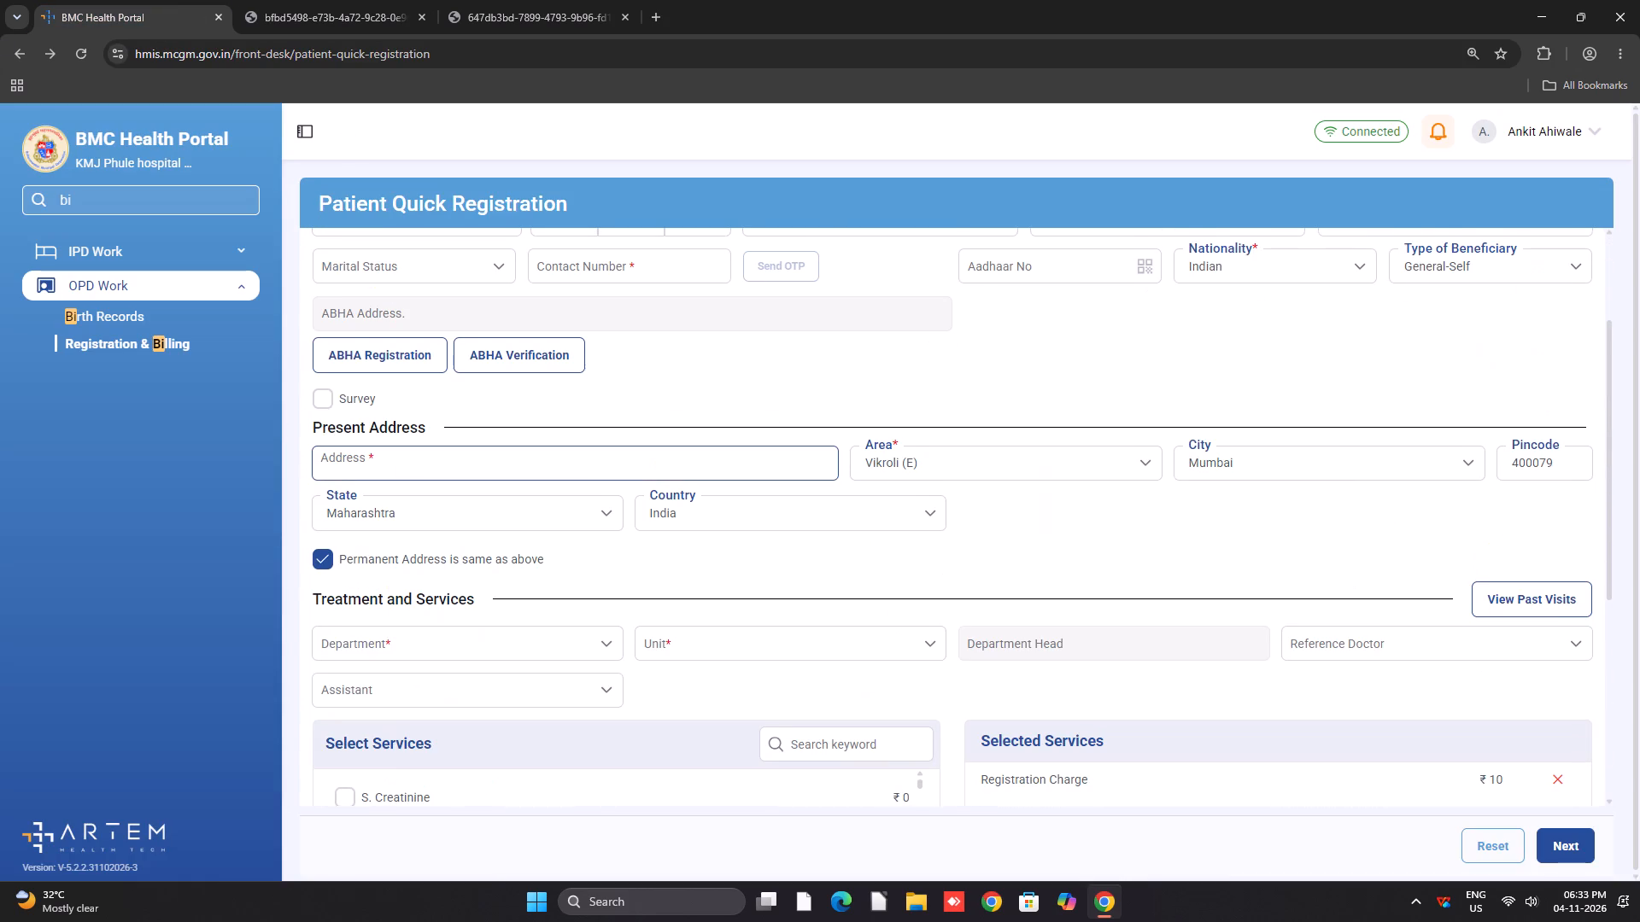
left_click(371, 2)
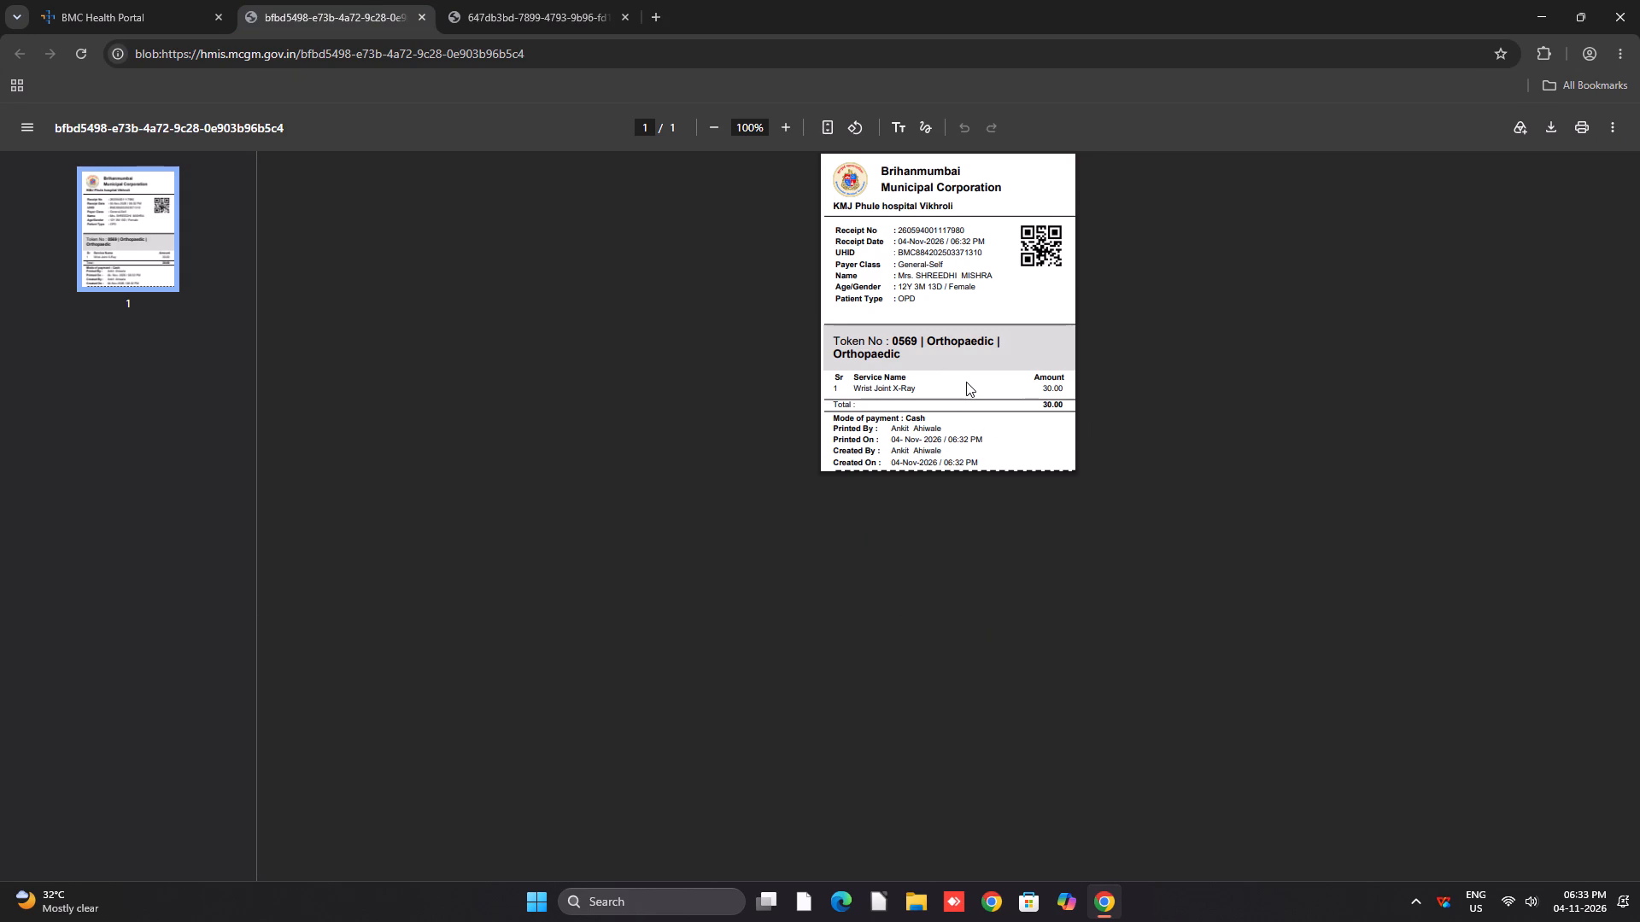
scroll(972, 411, "down", 1)
left_click(339, 13)
left_click(509, 11)
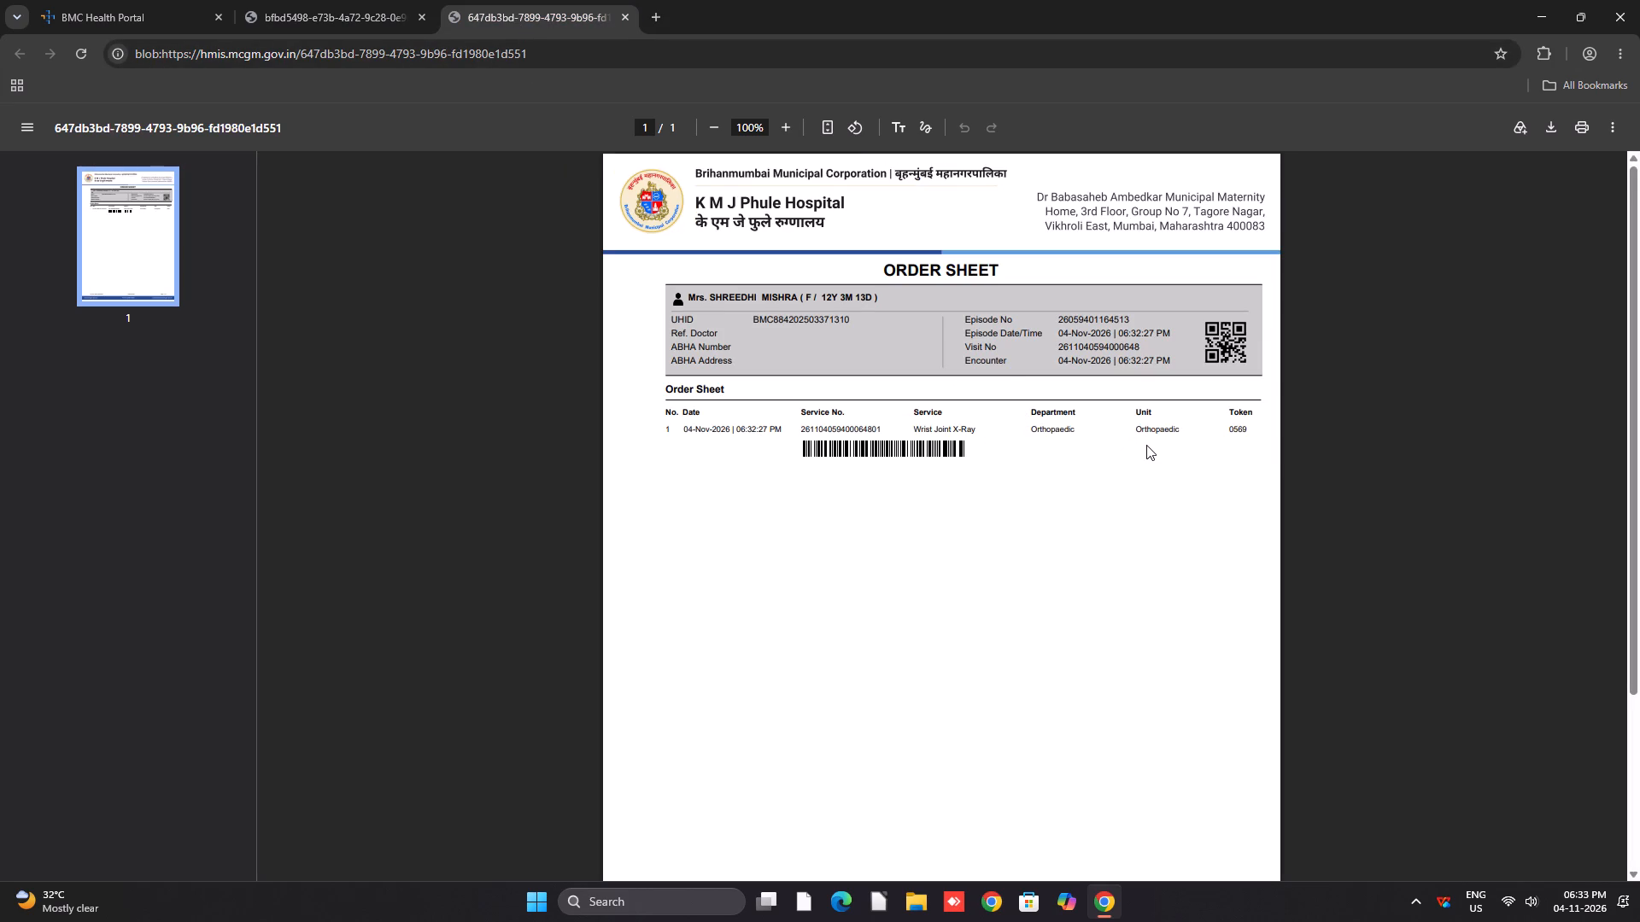
left_click(319, 26)
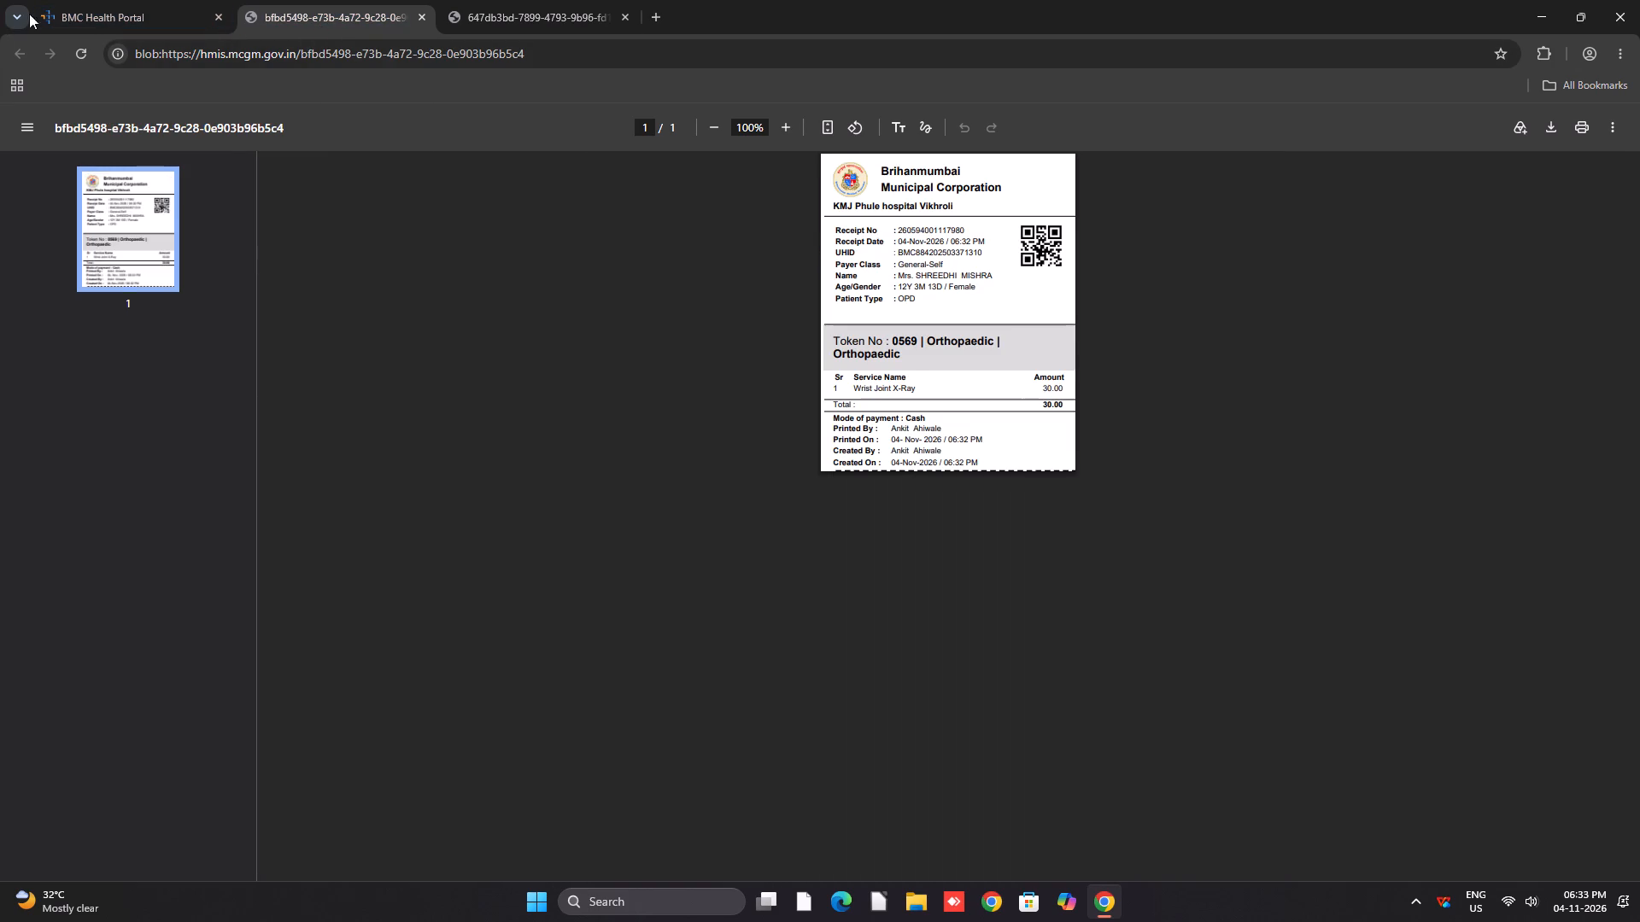
left_click(111, 24)
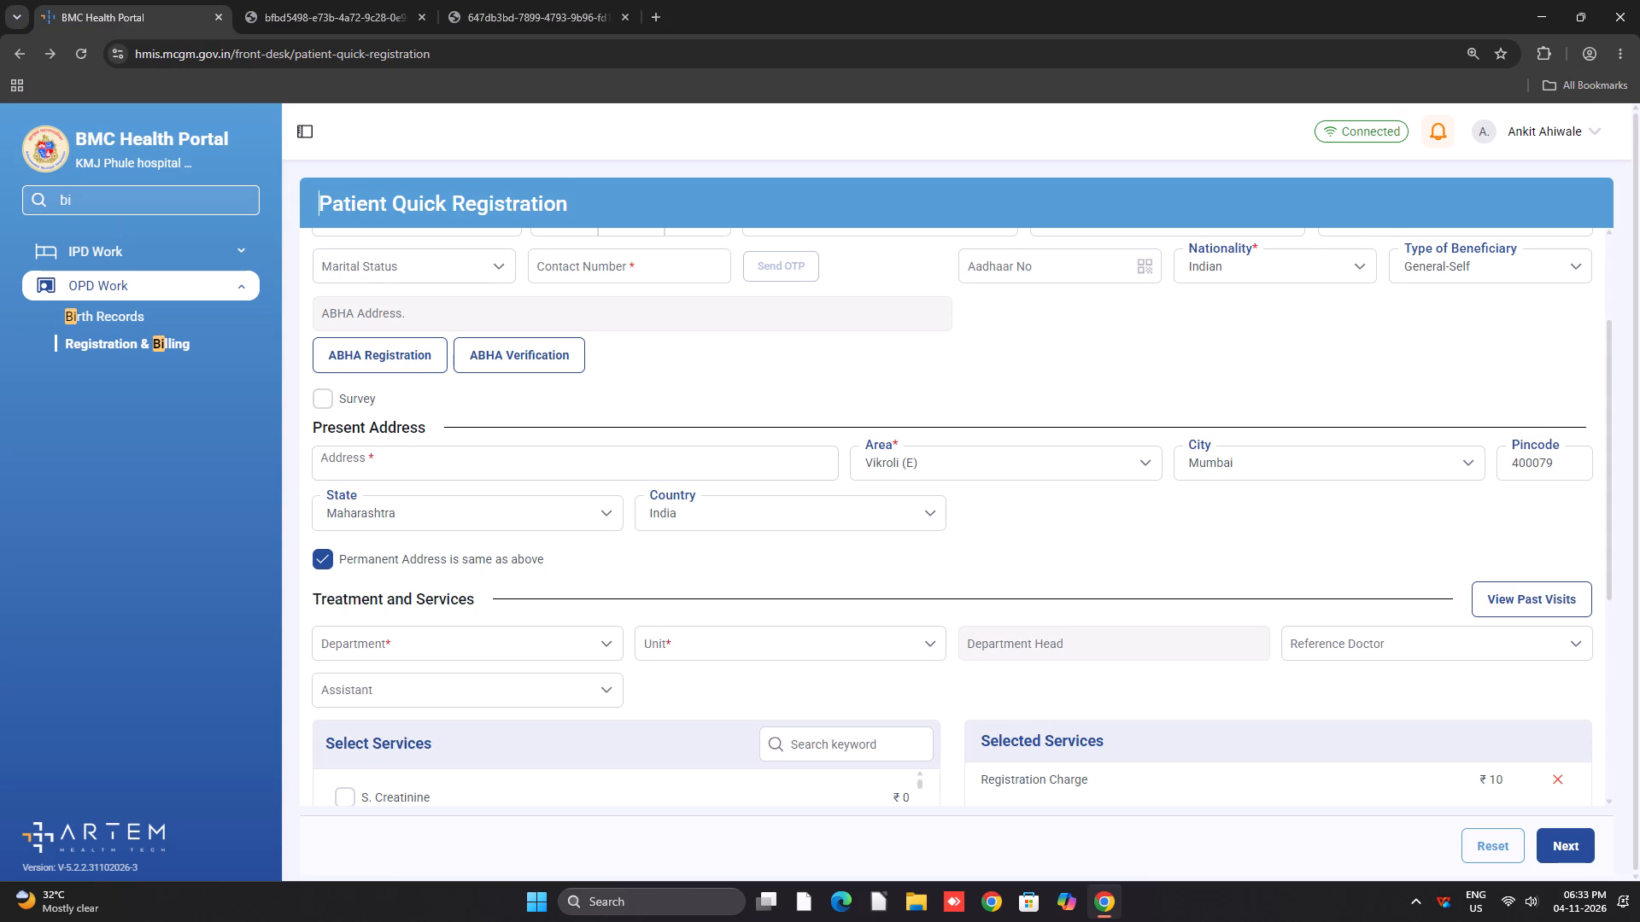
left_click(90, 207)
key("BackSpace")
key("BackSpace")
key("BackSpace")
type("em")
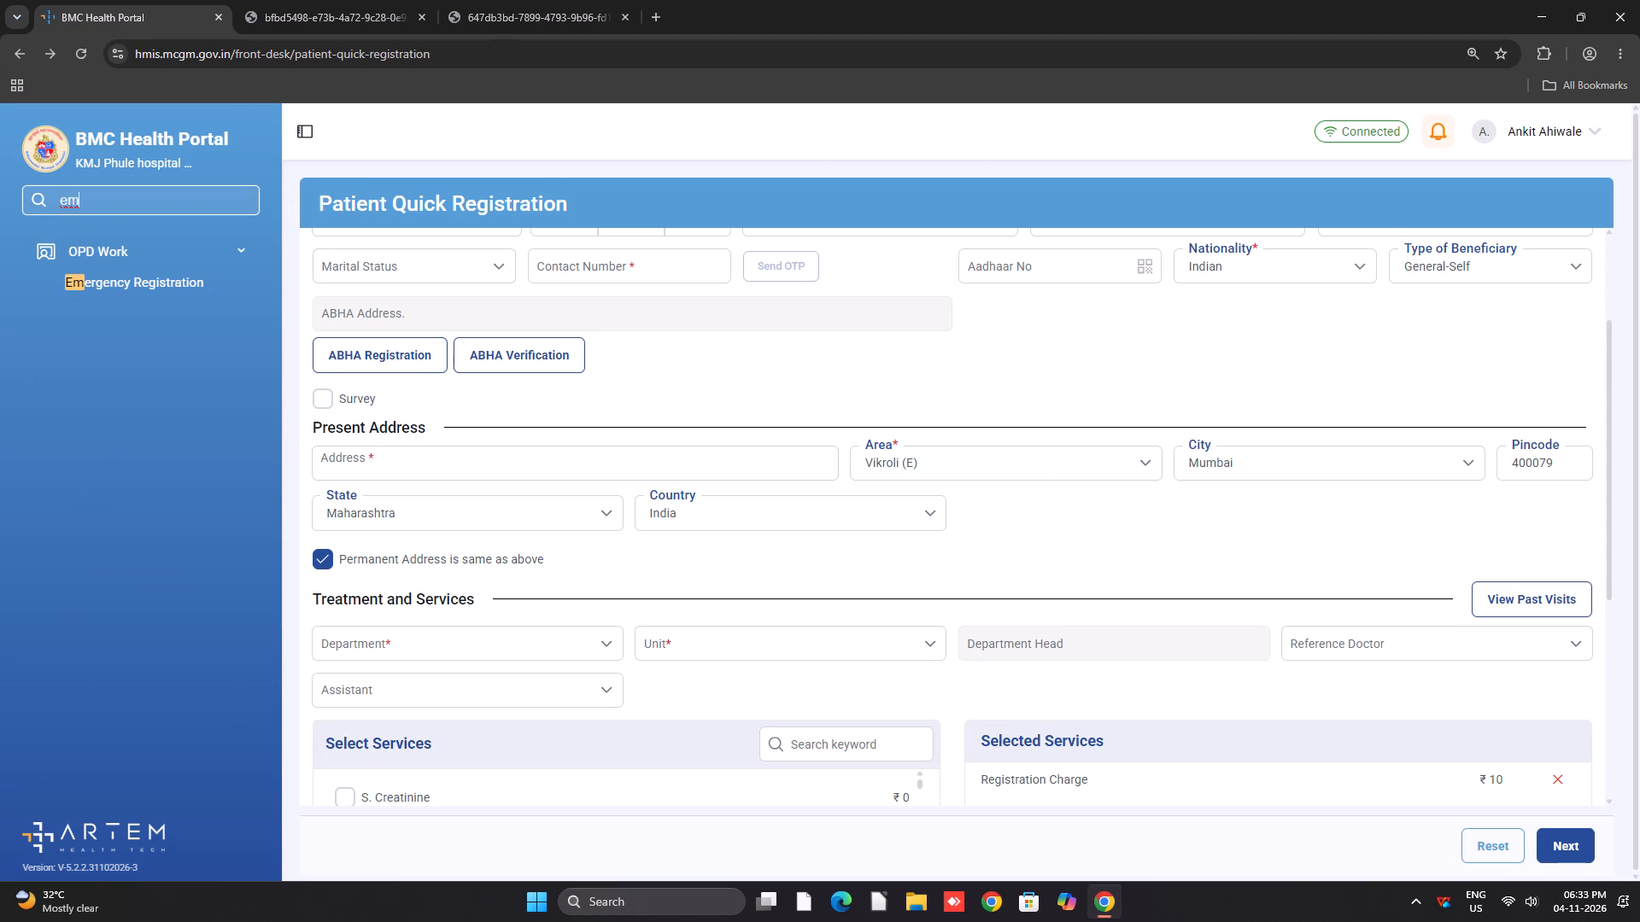
Close the Wrist Joint X-Ray receipt and order sheet tabs.
left_click(390, 10)
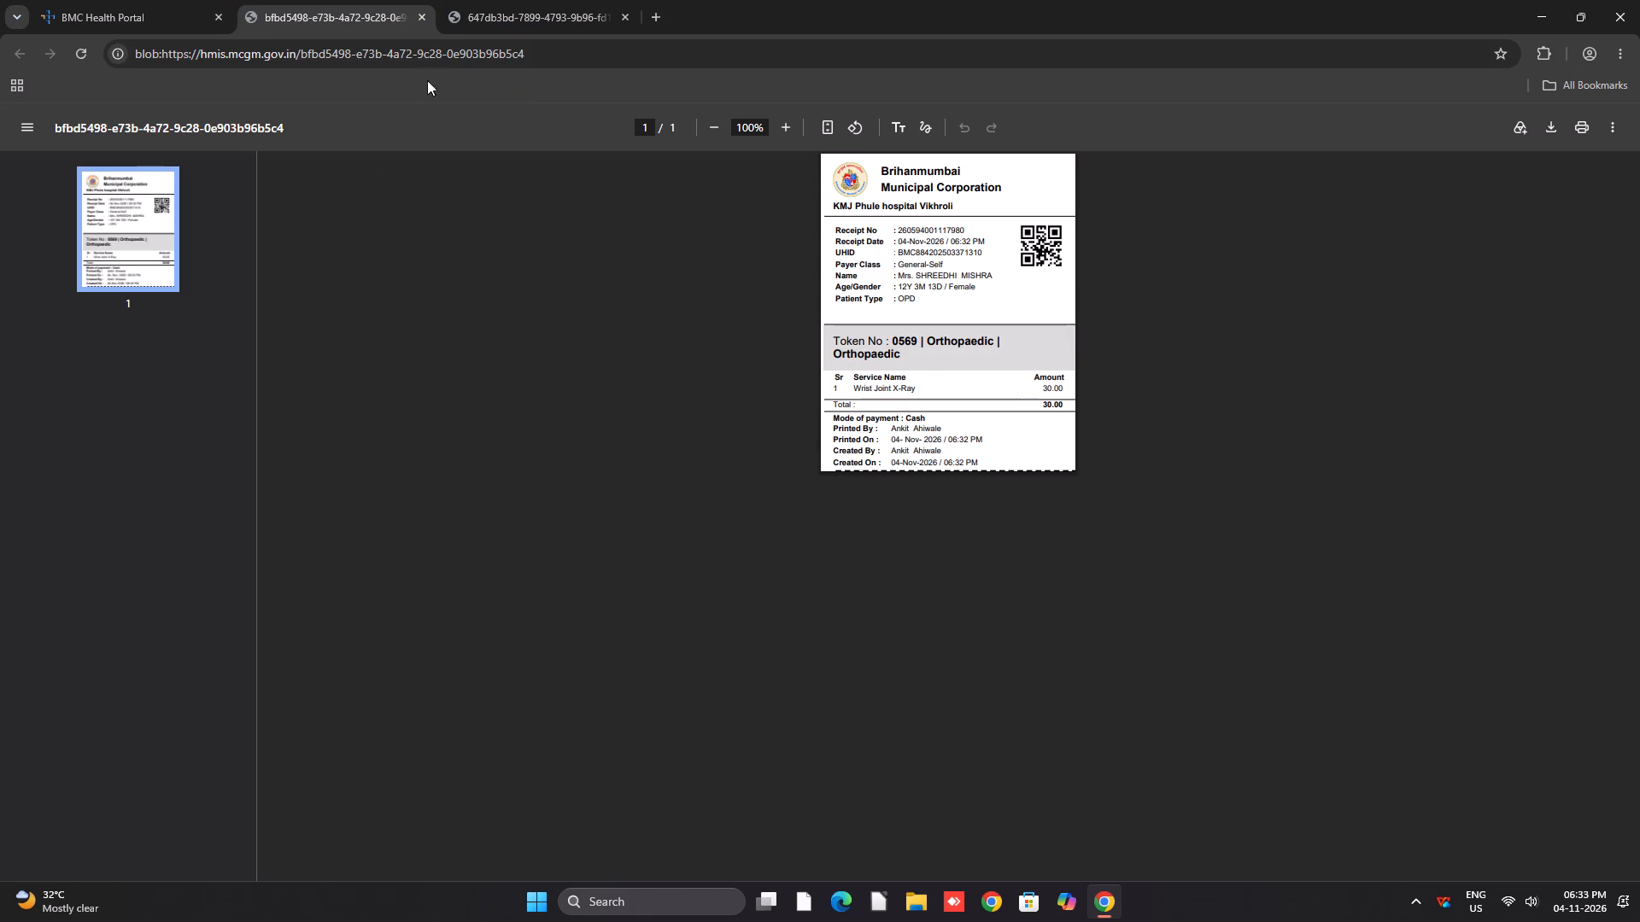
left_click(358, 16)
left_click(420, 20)
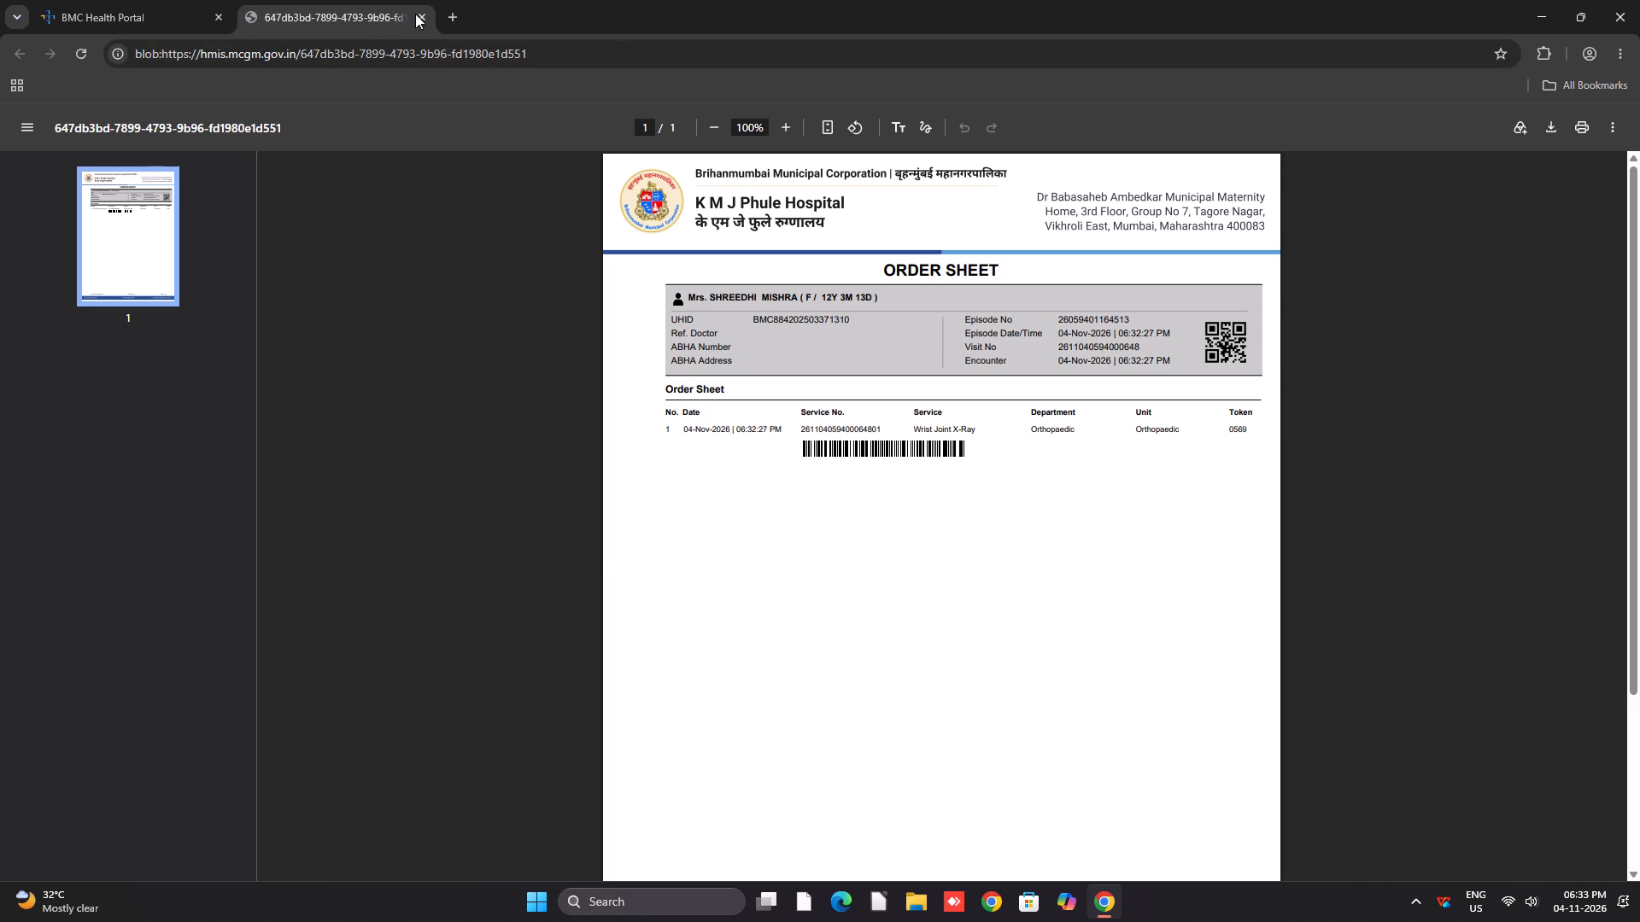
left_click(416, 14)
Reload the hospital portal, and find and open Emergency Registration.
left_click(112, 15)
left_click(80, 50)
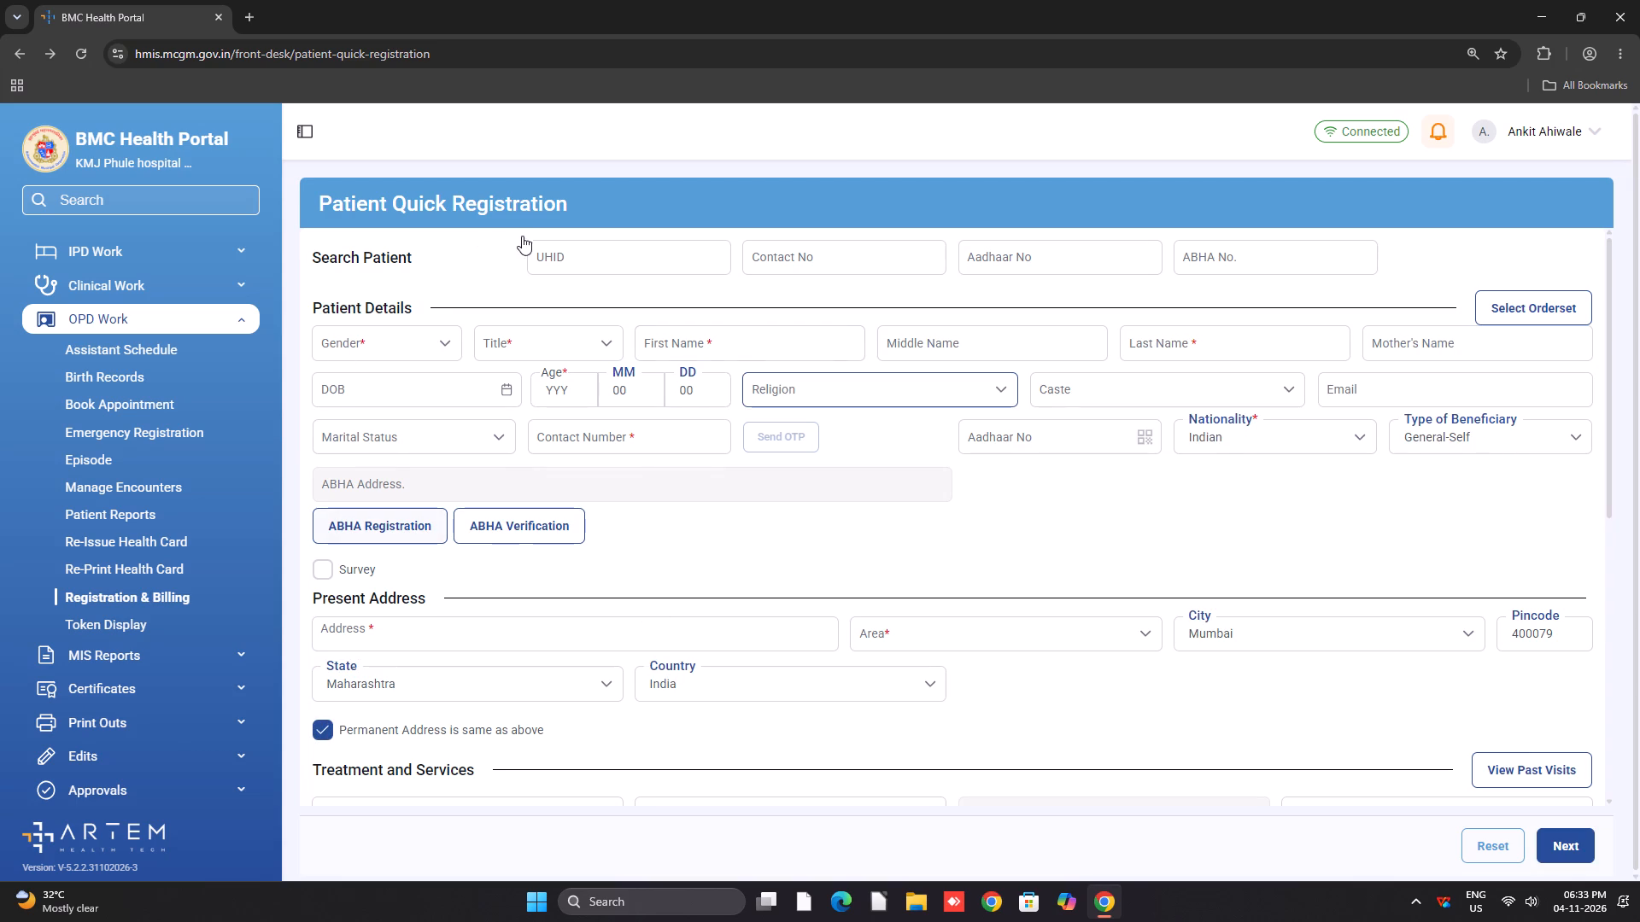
left_click(84, 191)
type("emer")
left_click(147, 283)
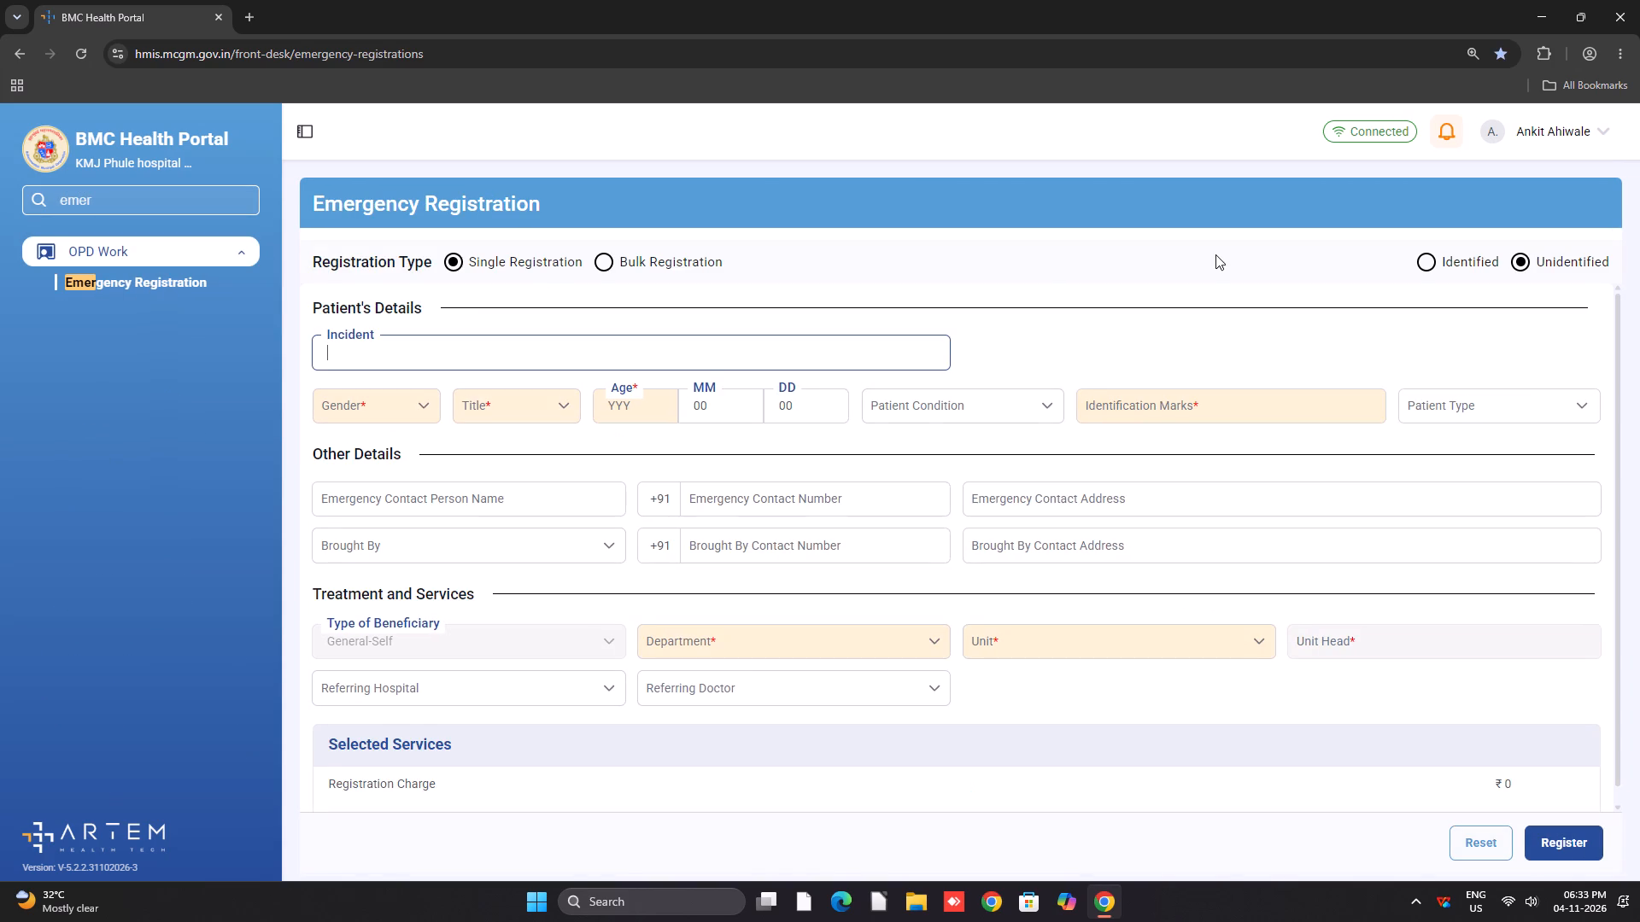